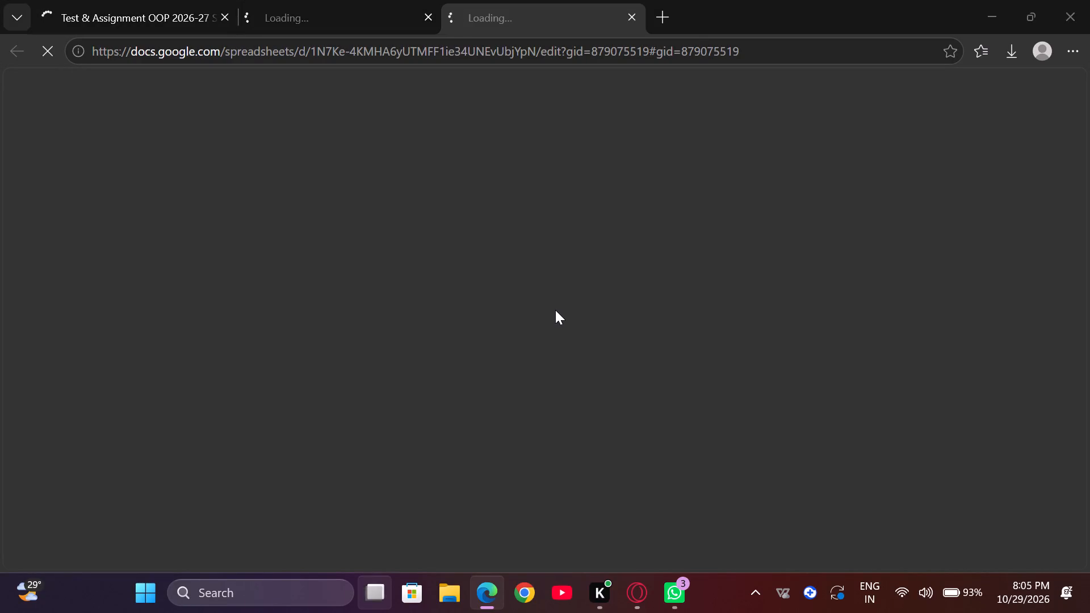
# Examine the student list and the Test, Assignment, Case Study and Quiz cells along row 17.
pyautogui.scroll(1, 555, 310)
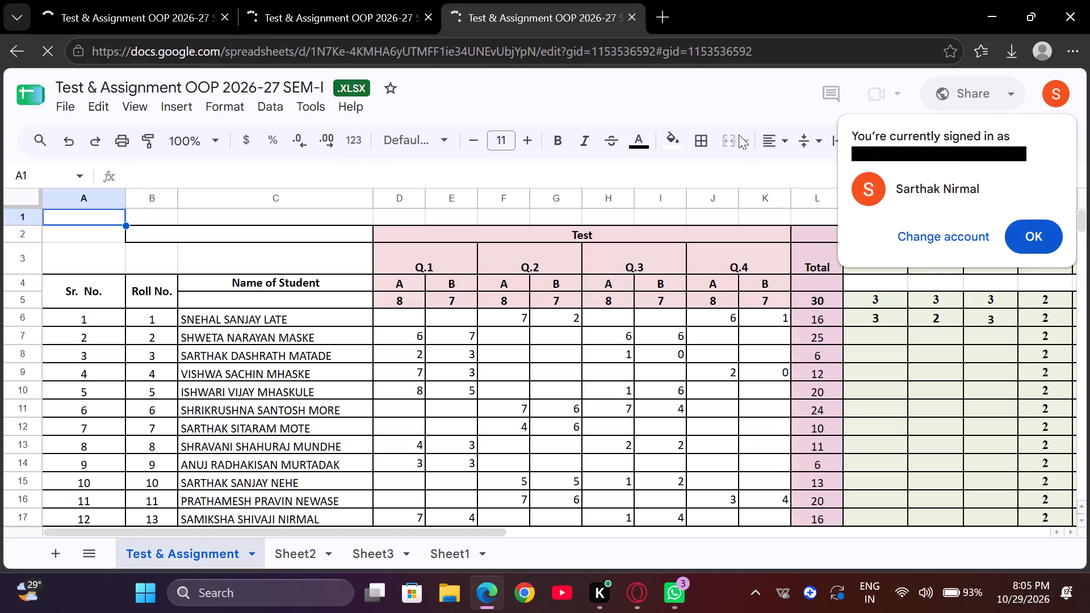
pyautogui.scroll(-1, 694, 341)
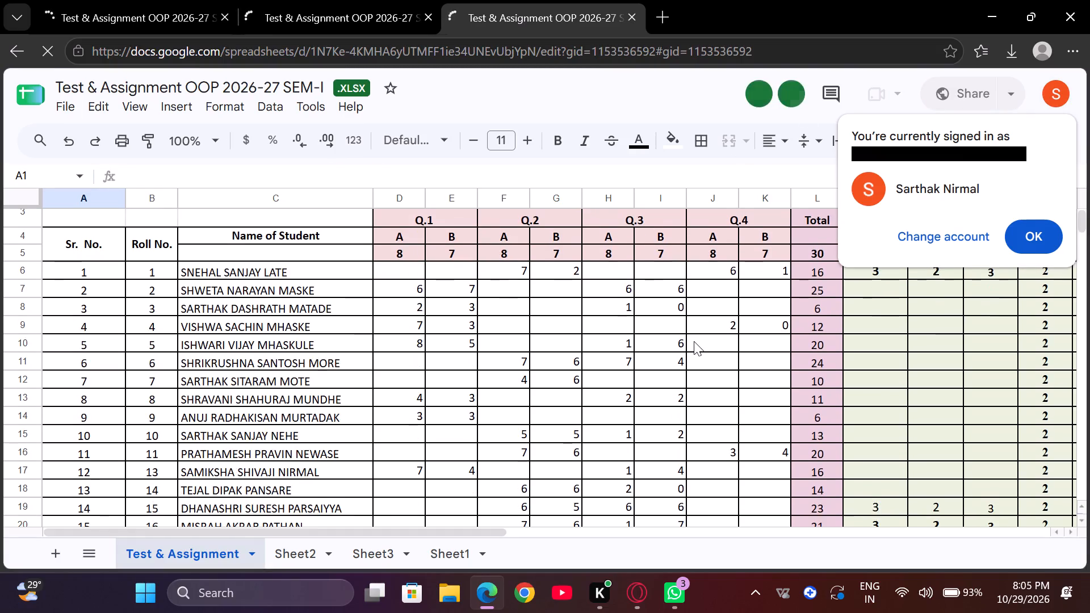
pyautogui.scroll(-1, 459, 415)
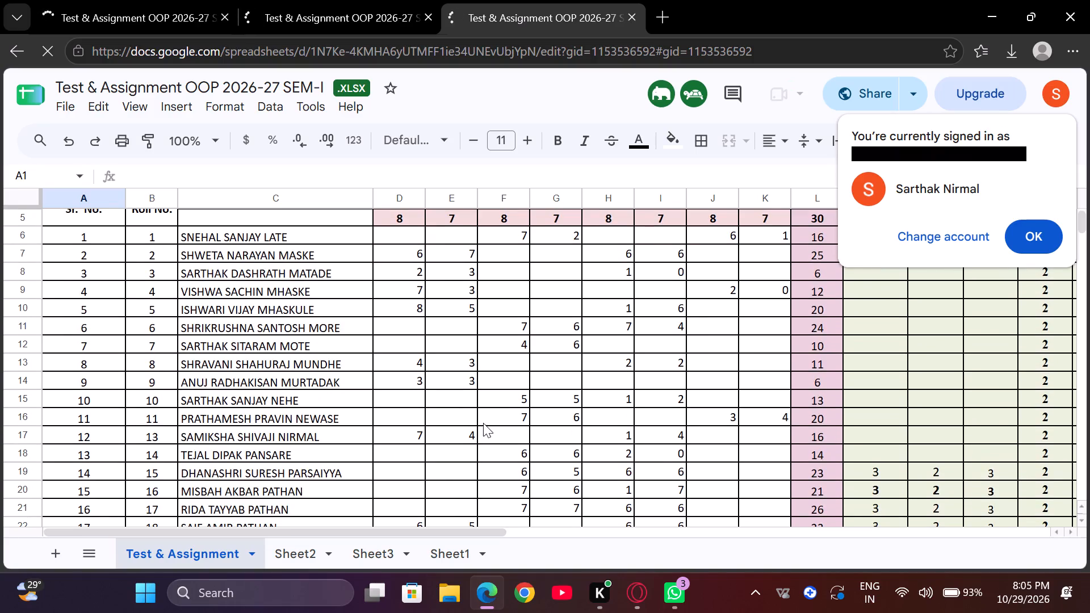
pyautogui.click(483, 423)
pyautogui.click(492, 425)
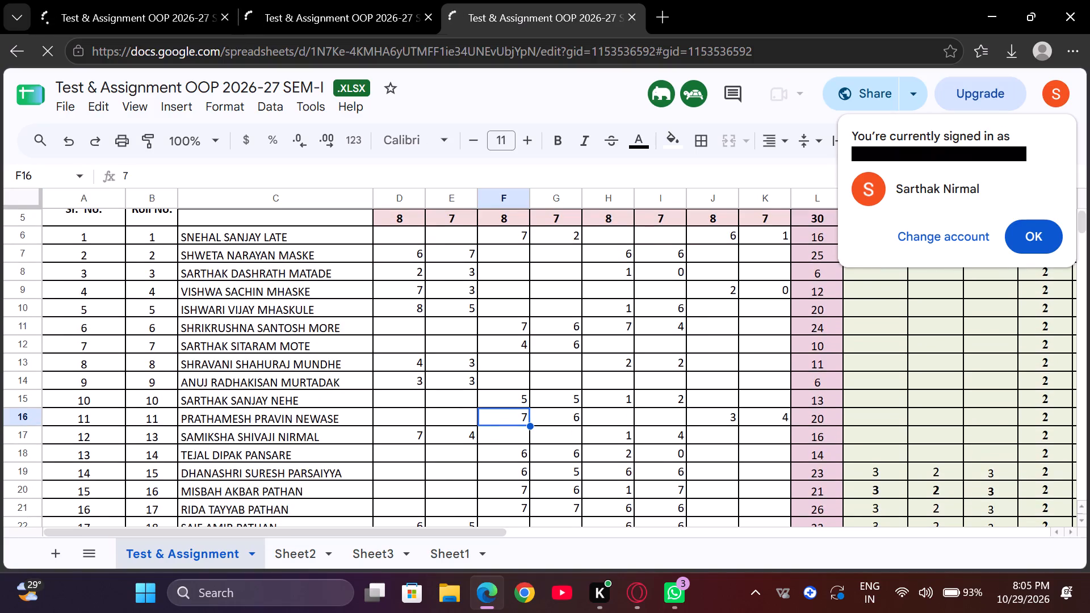
pyautogui.click(511, 432)
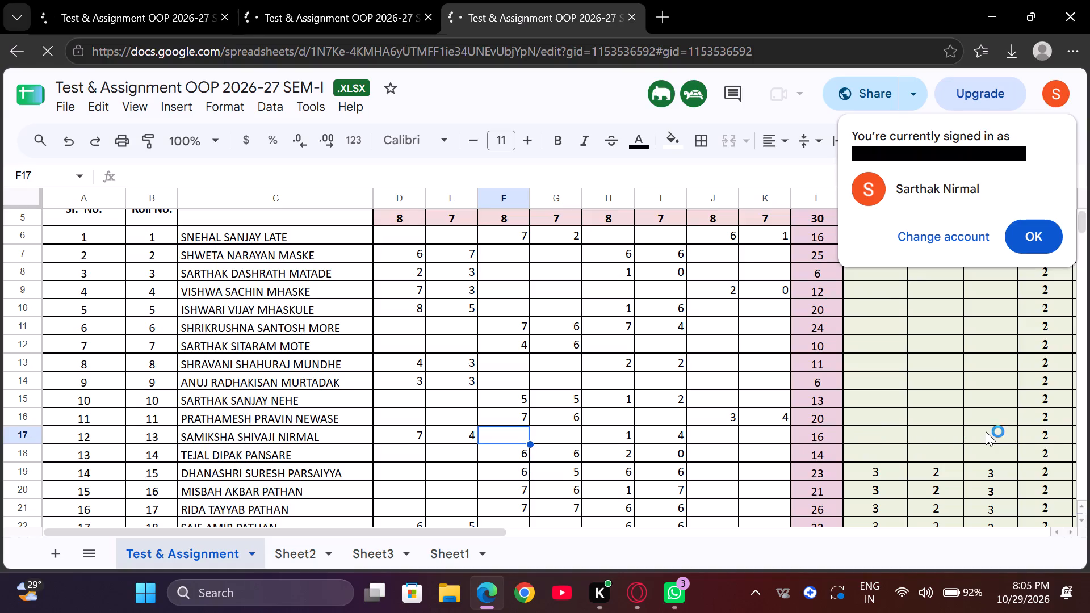
pyautogui.hscroll(-3, 1060, 426)
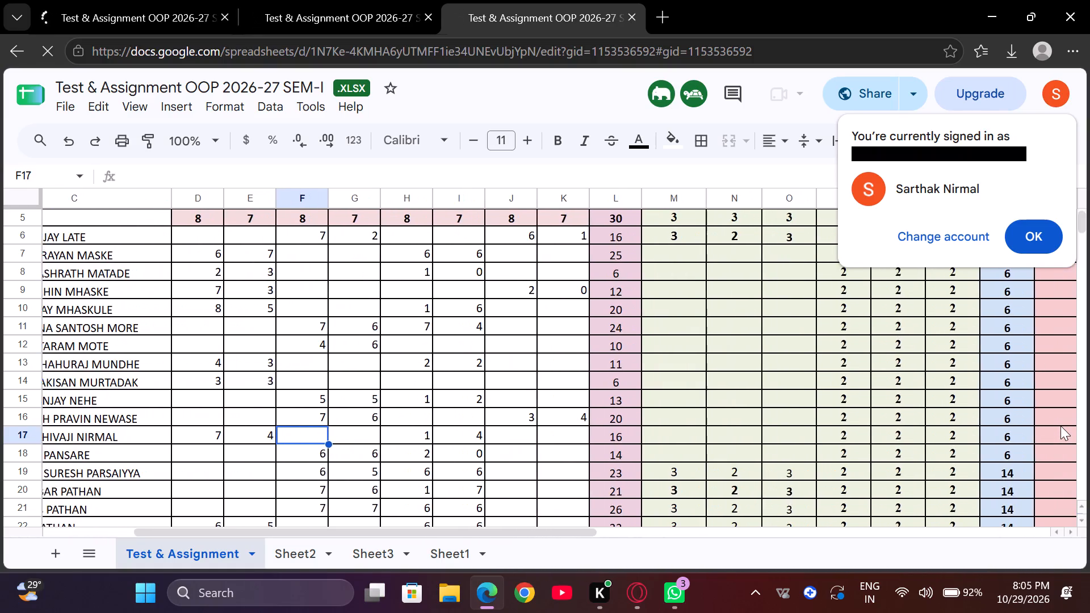
pyautogui.hscroll(-2, 1060, 426)
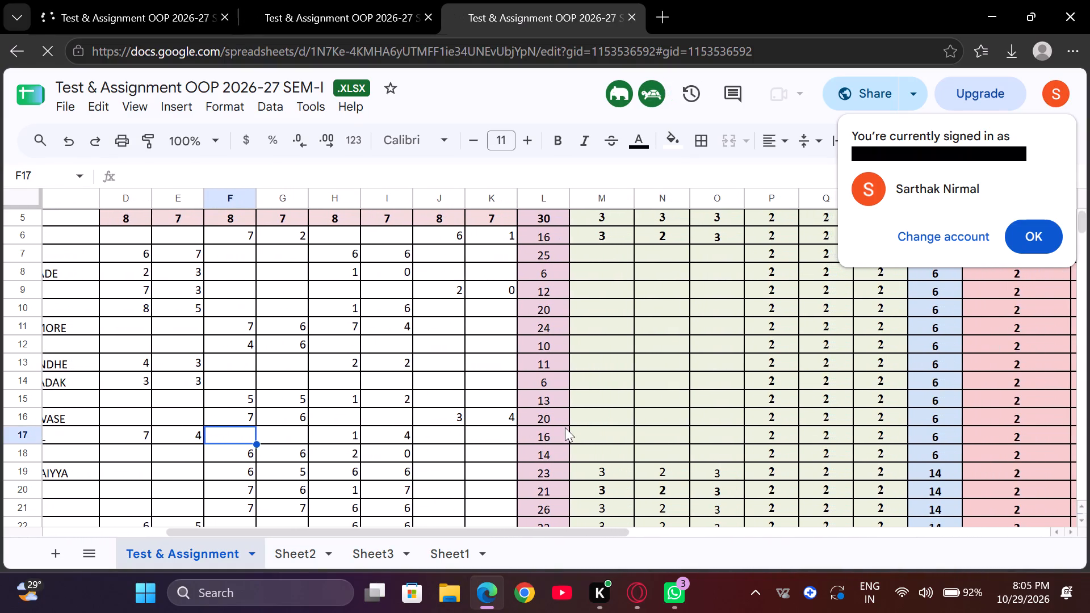
pyautogui.click(590, 427)
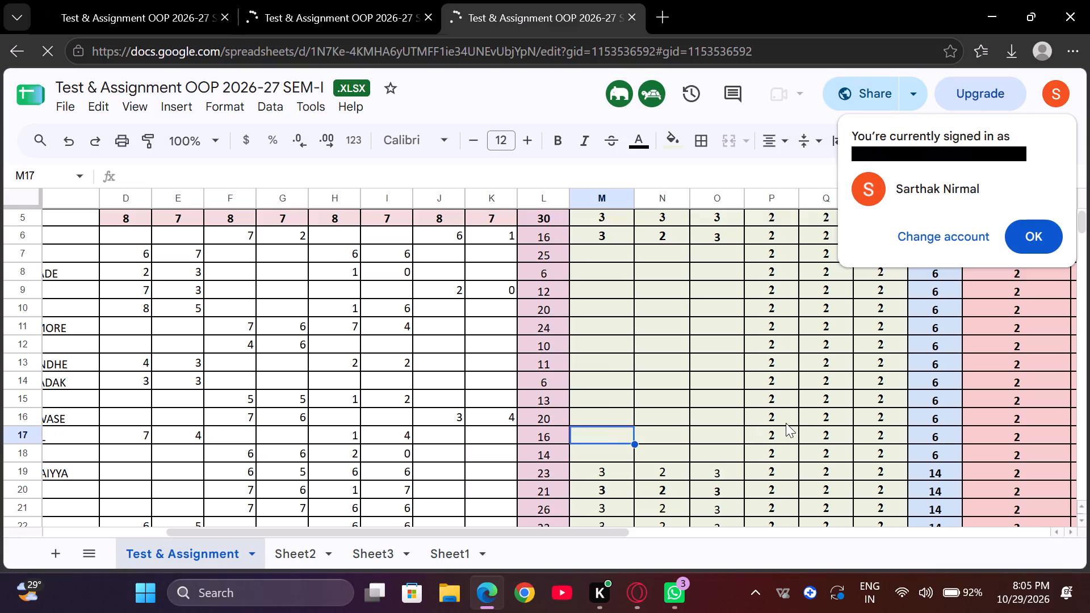
pyautogui.click(937, 431)
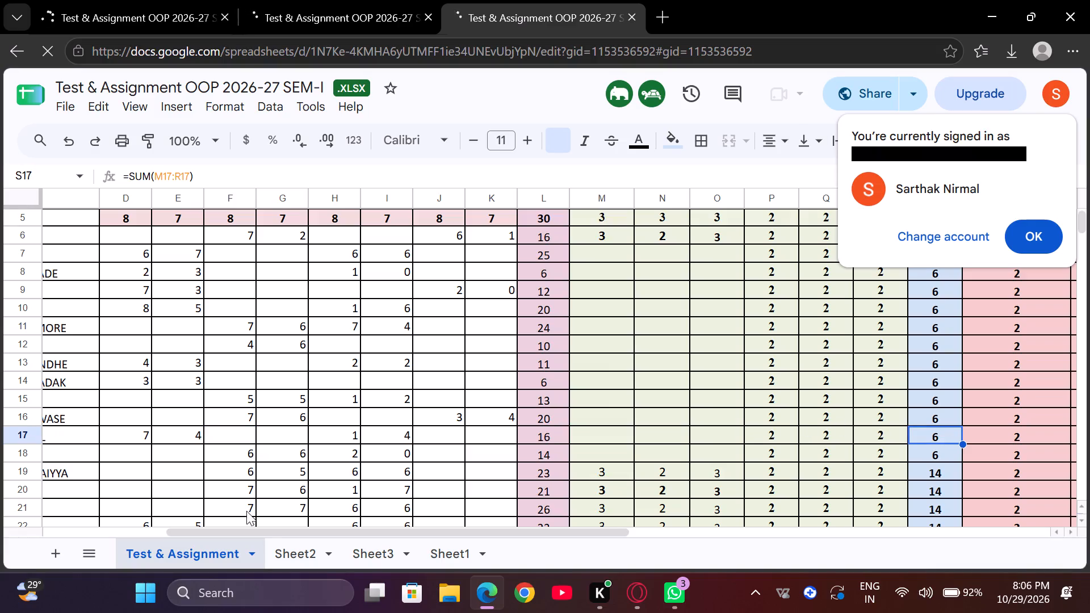
pyautogui.hscroll(-2, 977, 401)
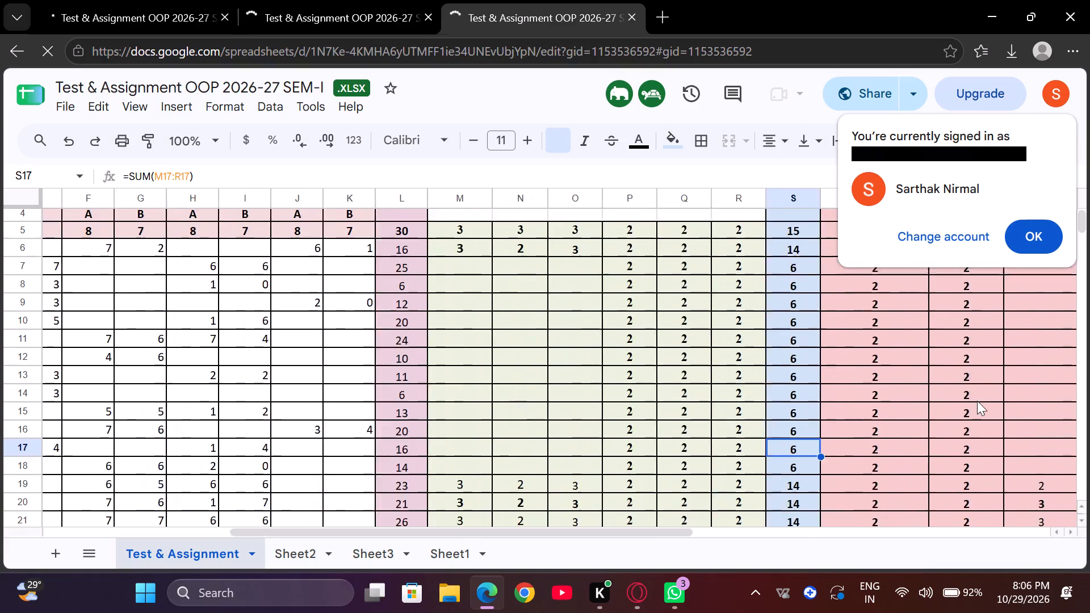
pyautogui.hscroll(-6, 977, 401)
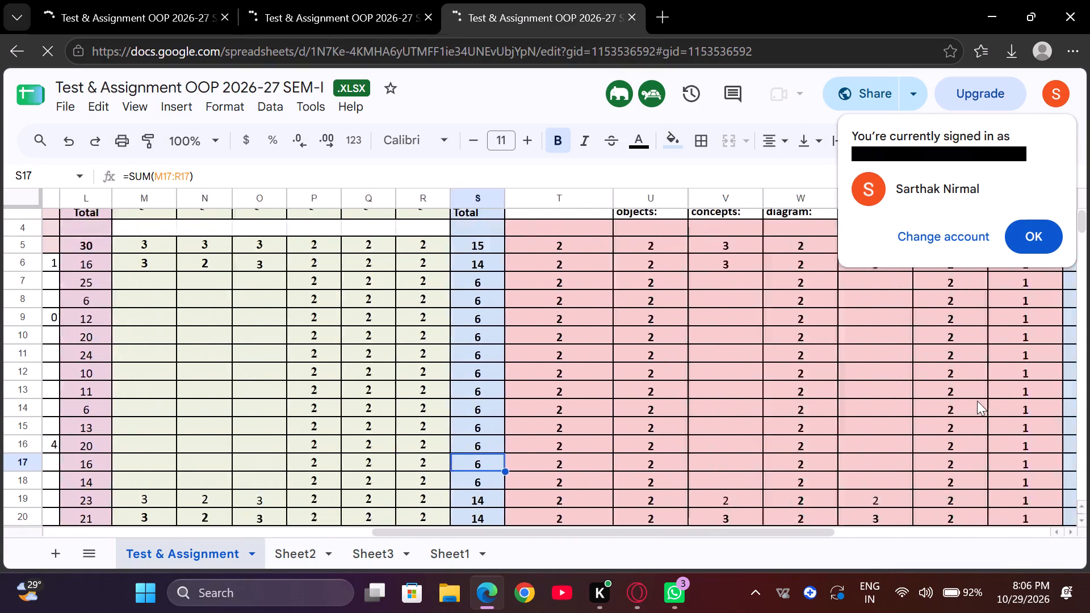
pyautogui.hscroll(-1, 977, 401)
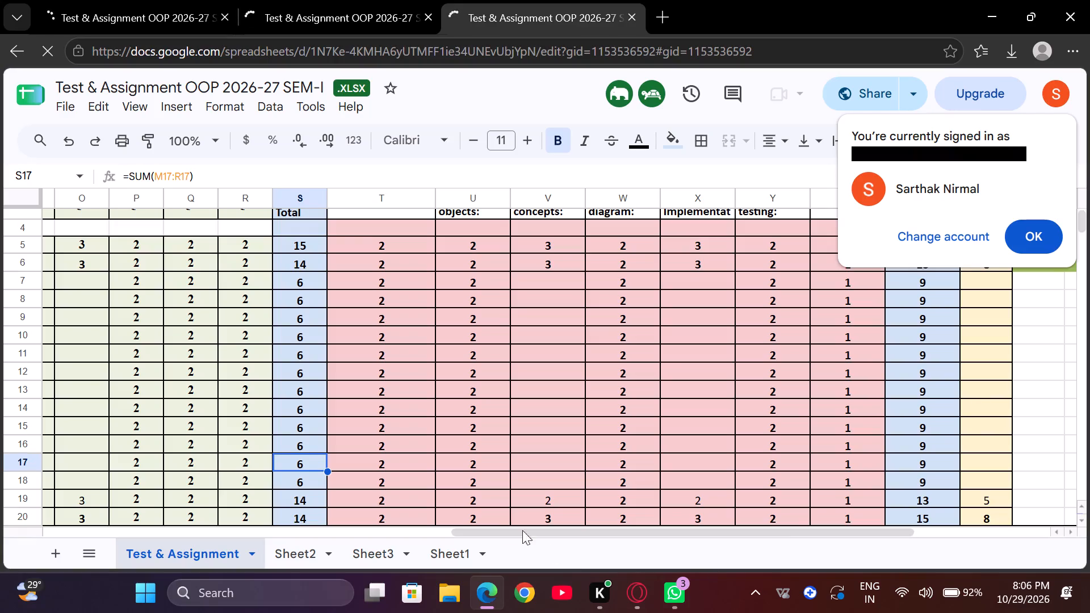
pyautogui.click(540, 462)
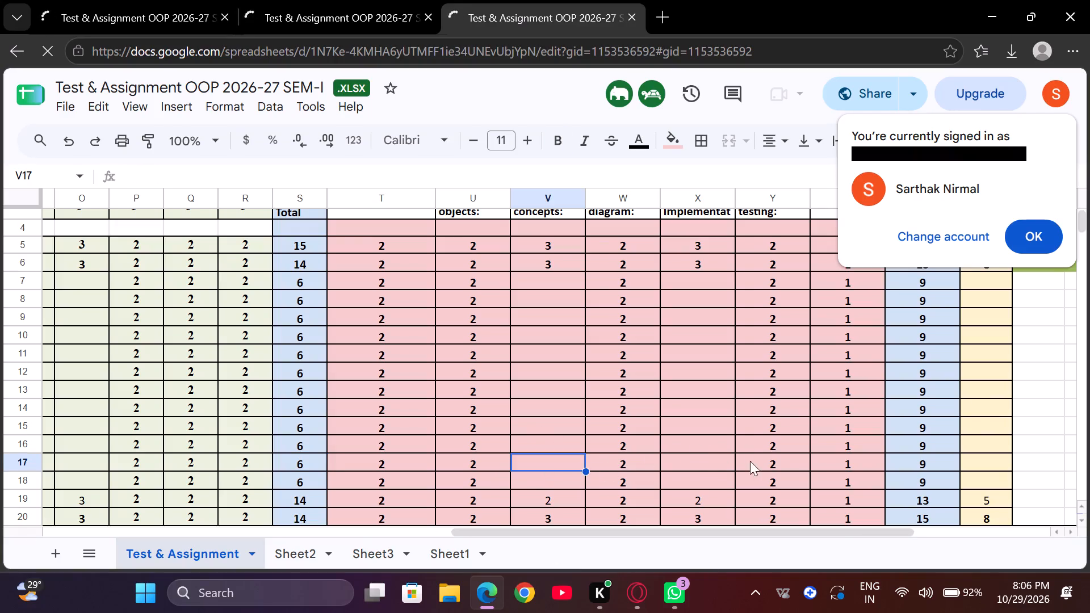
pyautogui.click(837, 457)
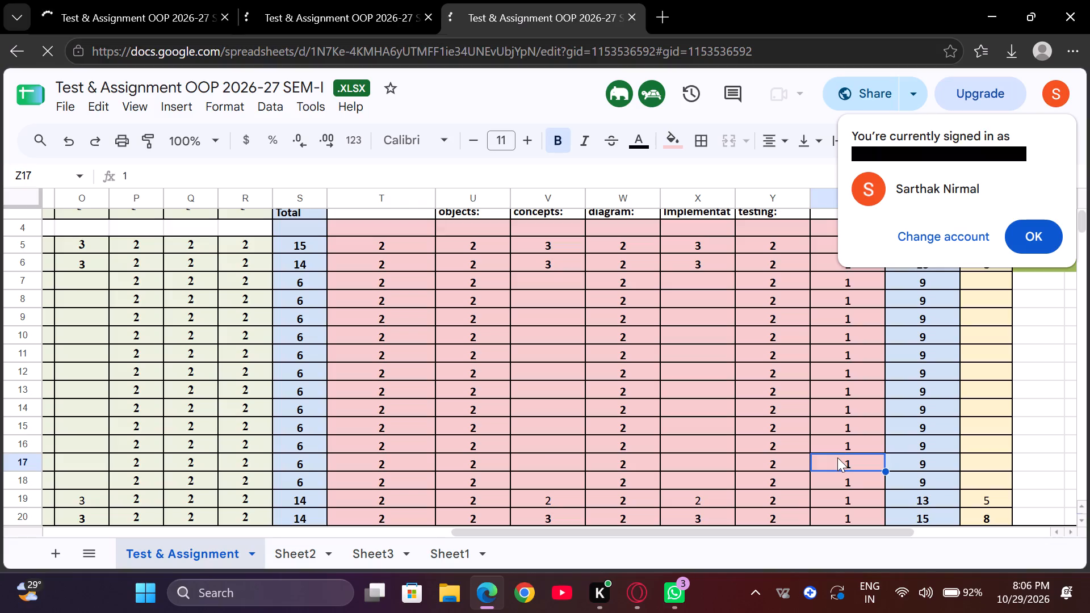
pyautogui.click(937, 460)
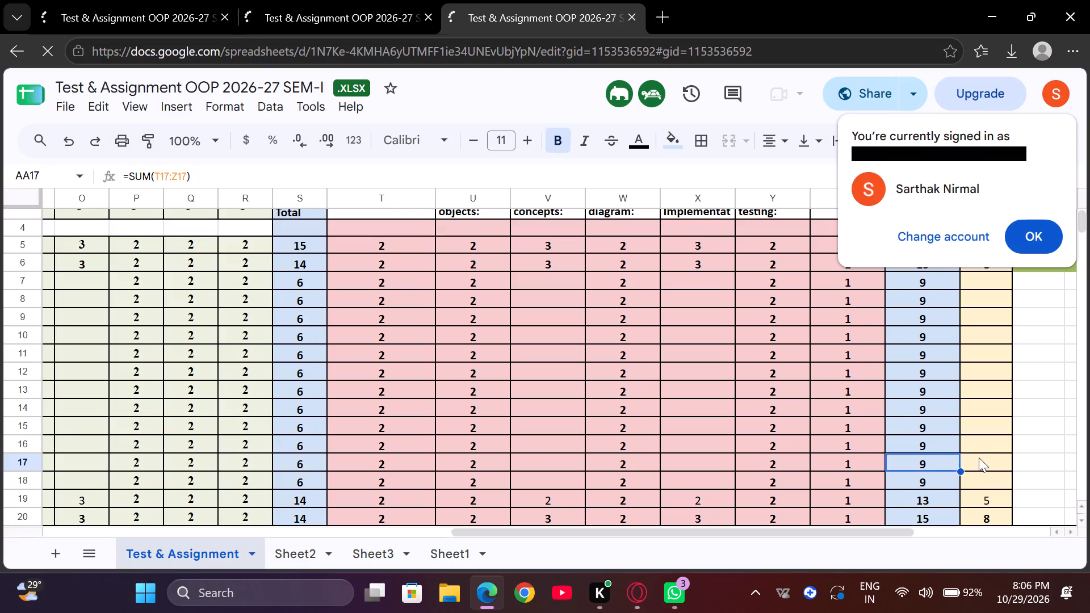
pyautogui.click(979, 457)
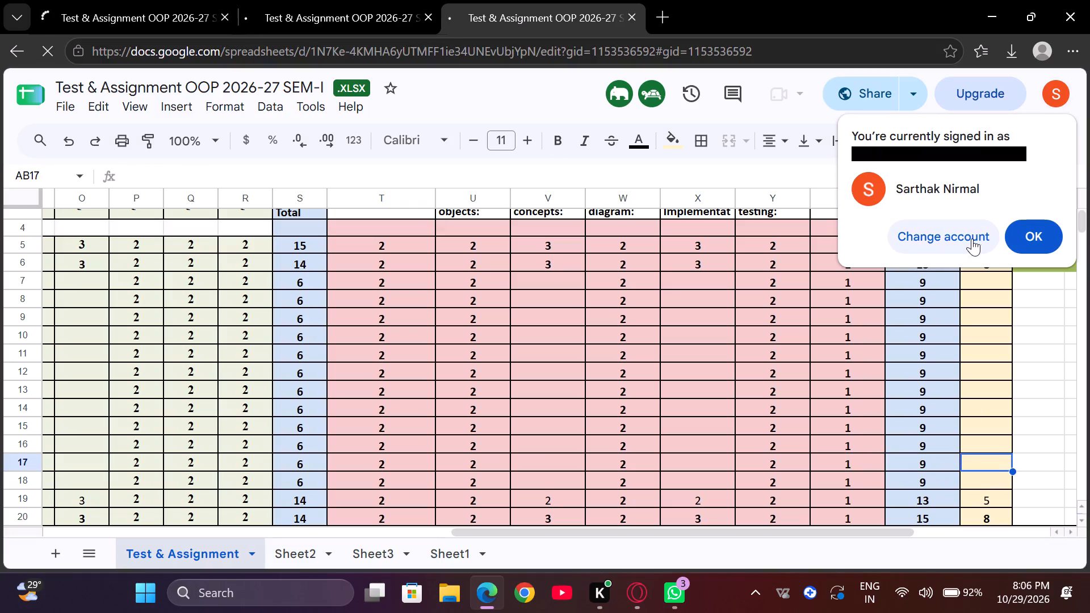
# Dismiss the notice about the currently signed-in account.
pyautogui.click(1009, 230)
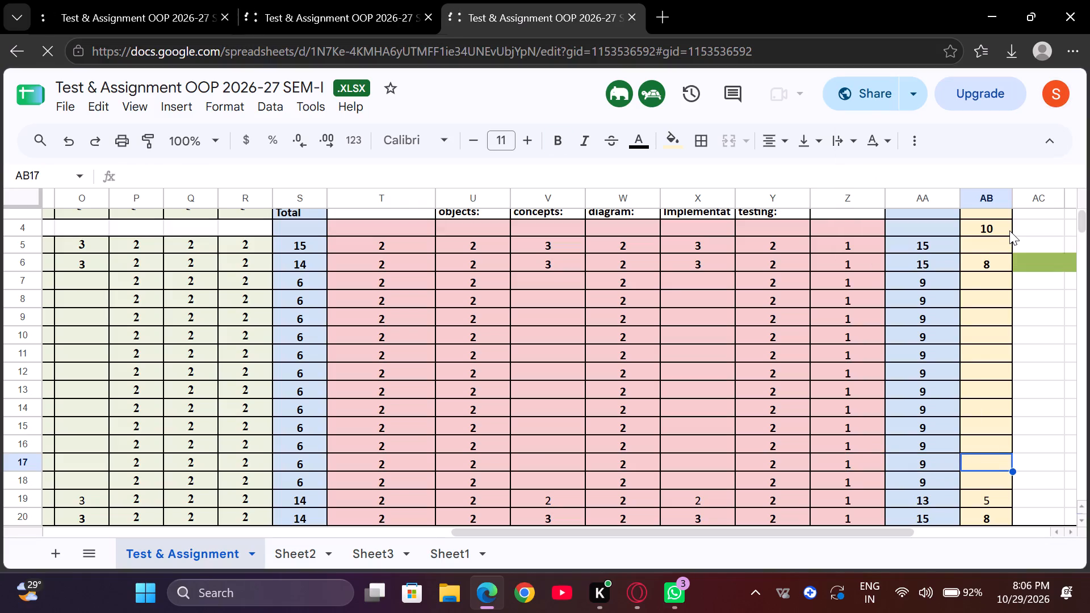
# Check the Case Study and Quiz column headings and the maximum marks above row 17.
pyautogui.hscroll(-1, 984, 431)
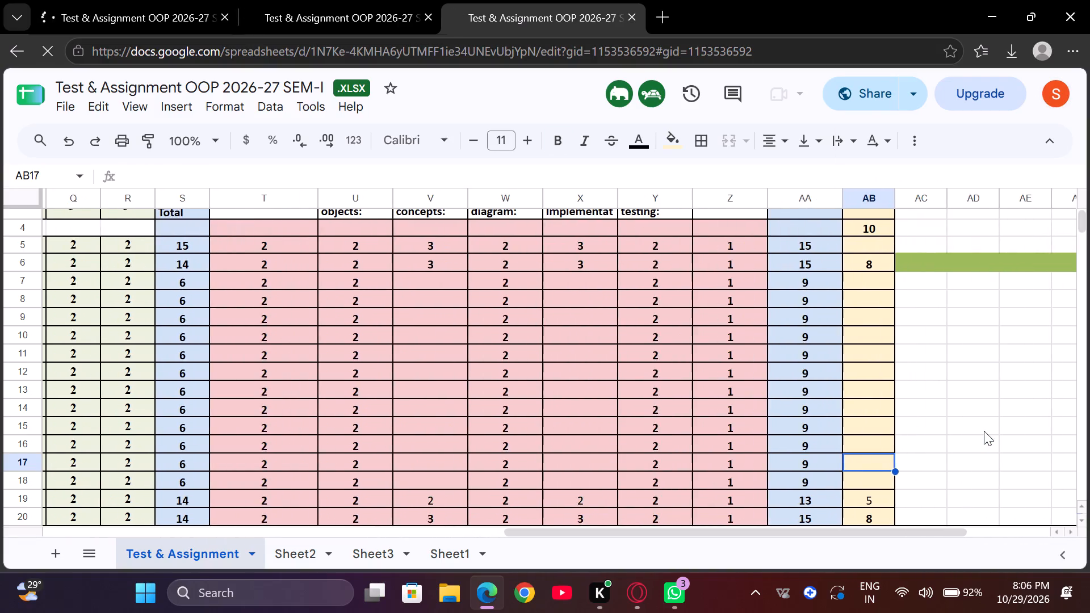
pyautogui.hscroll(-1, 984, 431)
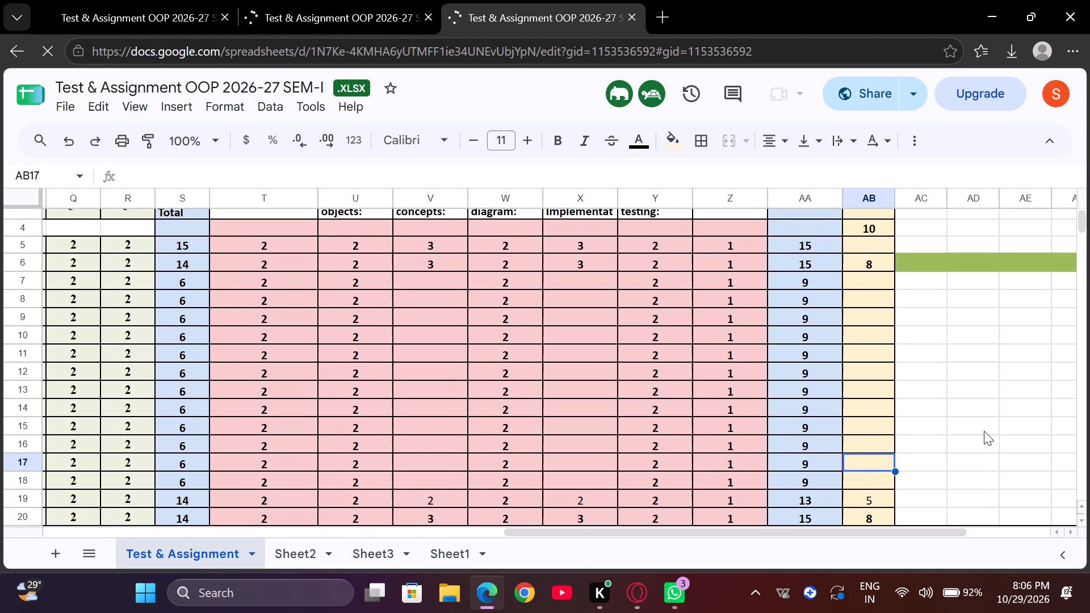
pyautogui.scroll(1, 984, 431)
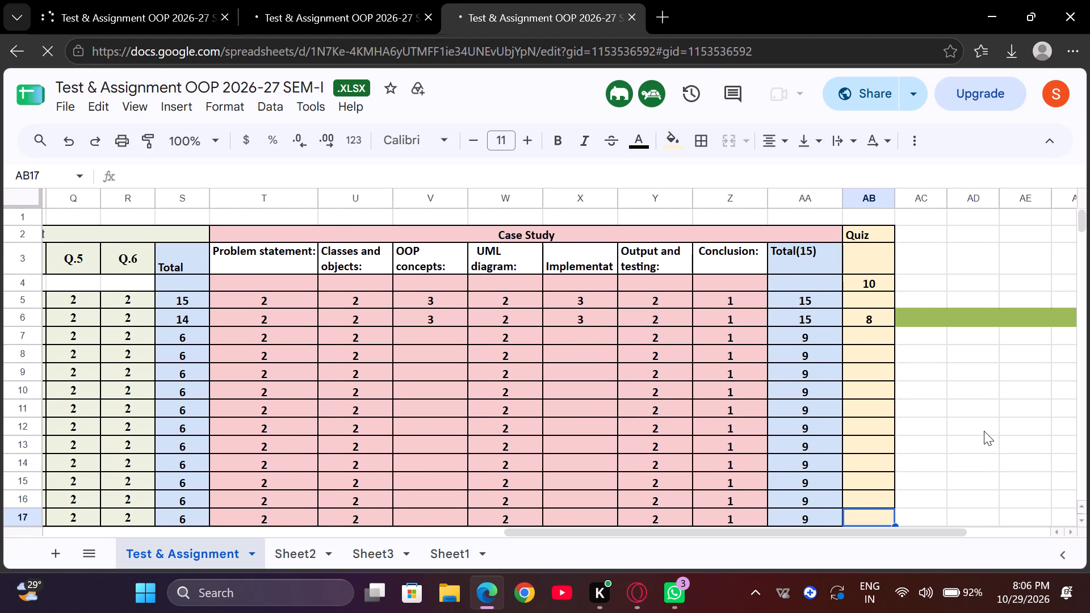
pyautogui.scroll(1, 984, 431)
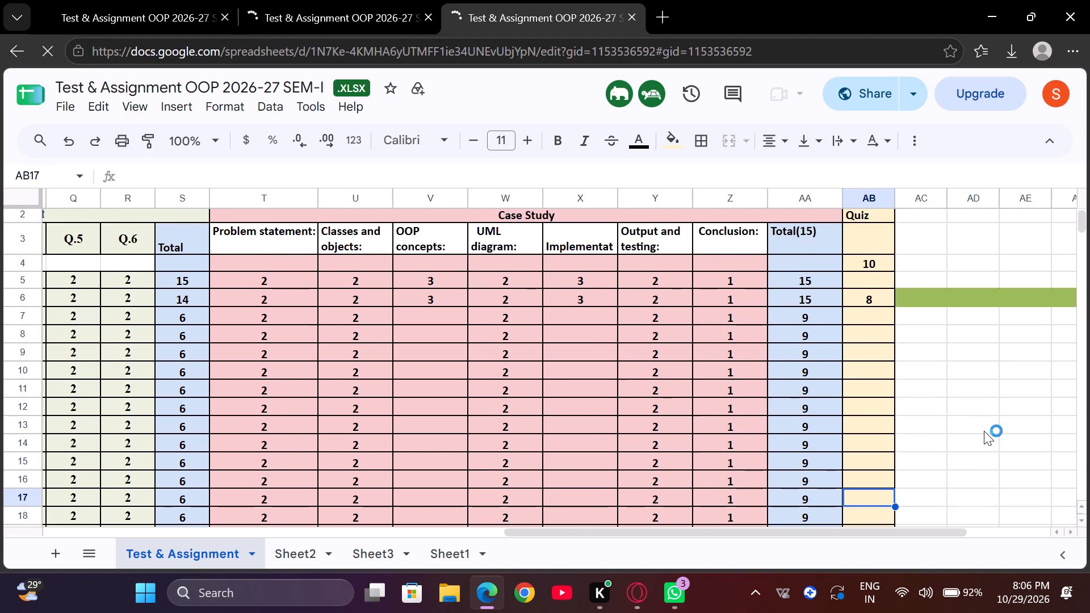
pyautogui.scroll(2, 984, 431)
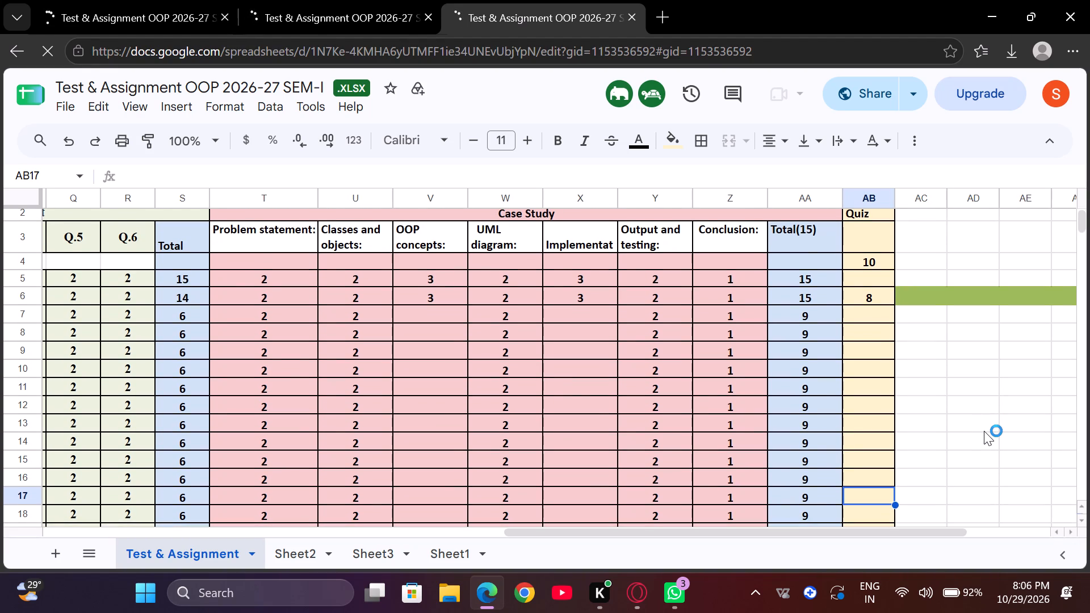
pyautogui.scroll(1, 984, 431)
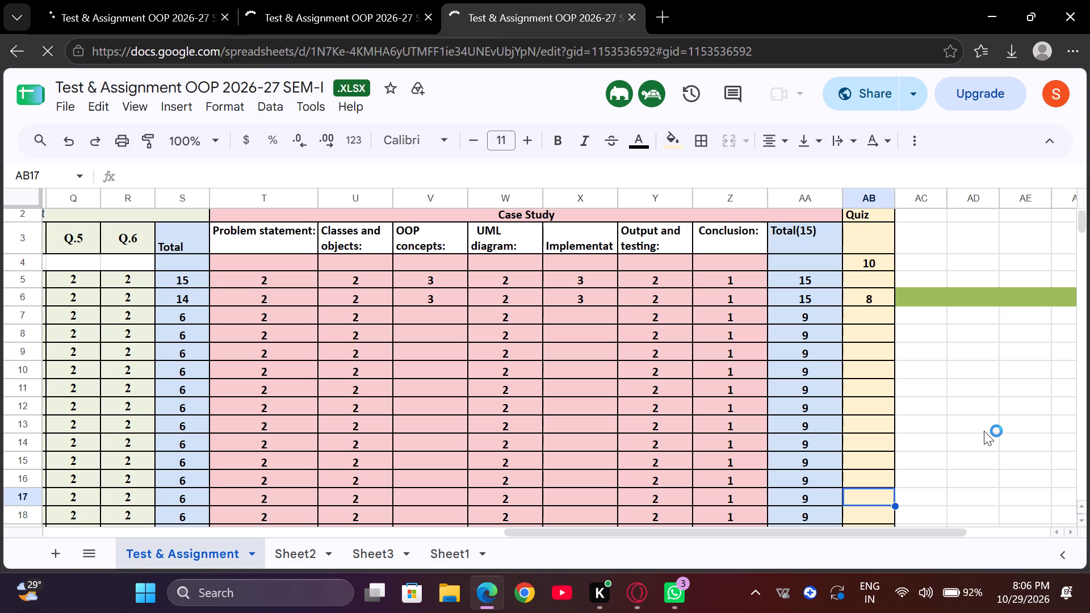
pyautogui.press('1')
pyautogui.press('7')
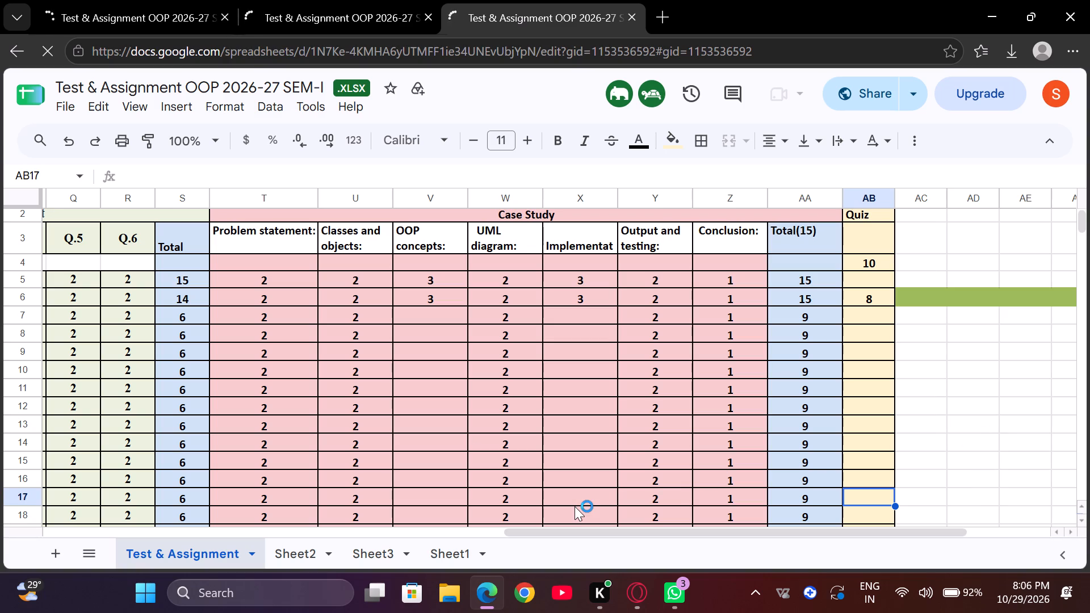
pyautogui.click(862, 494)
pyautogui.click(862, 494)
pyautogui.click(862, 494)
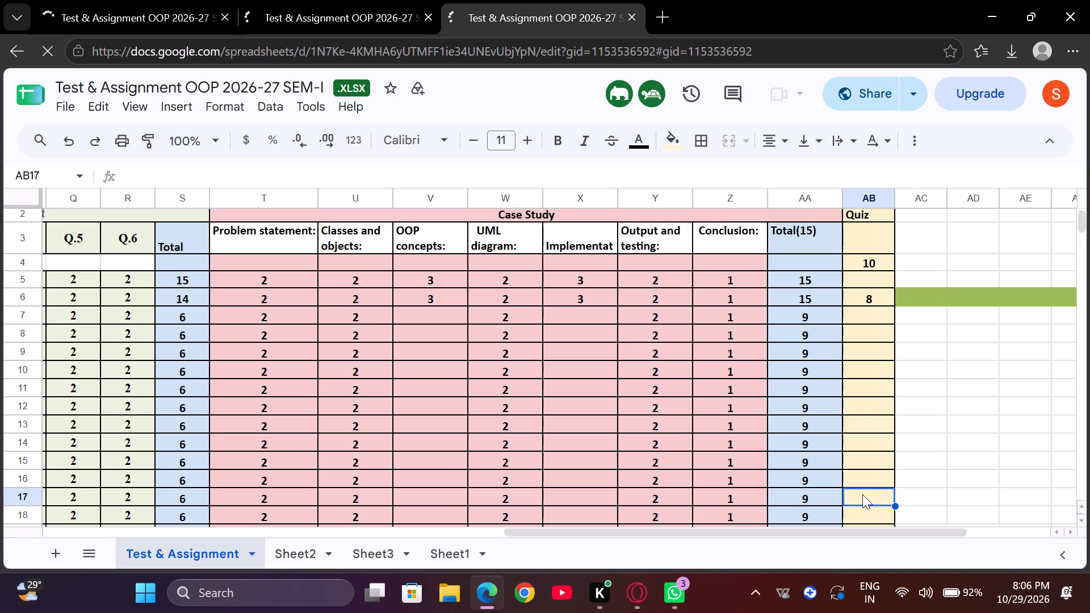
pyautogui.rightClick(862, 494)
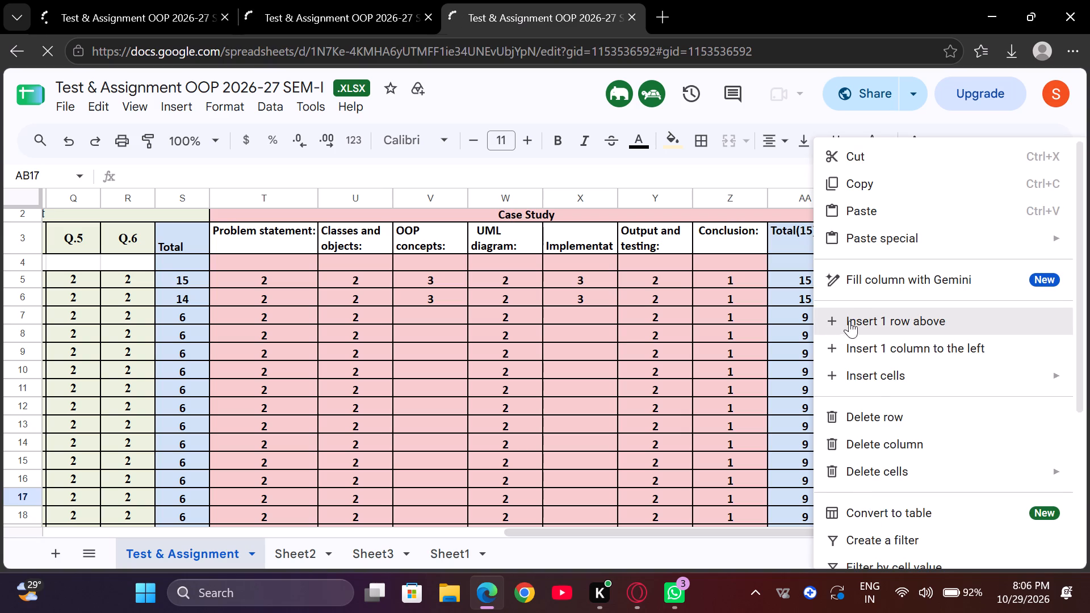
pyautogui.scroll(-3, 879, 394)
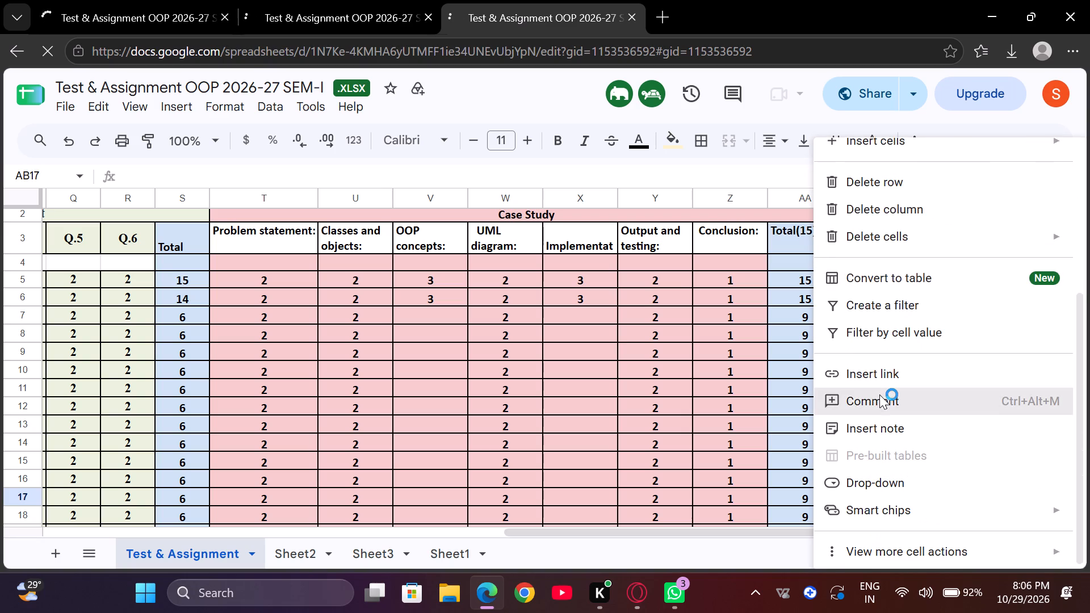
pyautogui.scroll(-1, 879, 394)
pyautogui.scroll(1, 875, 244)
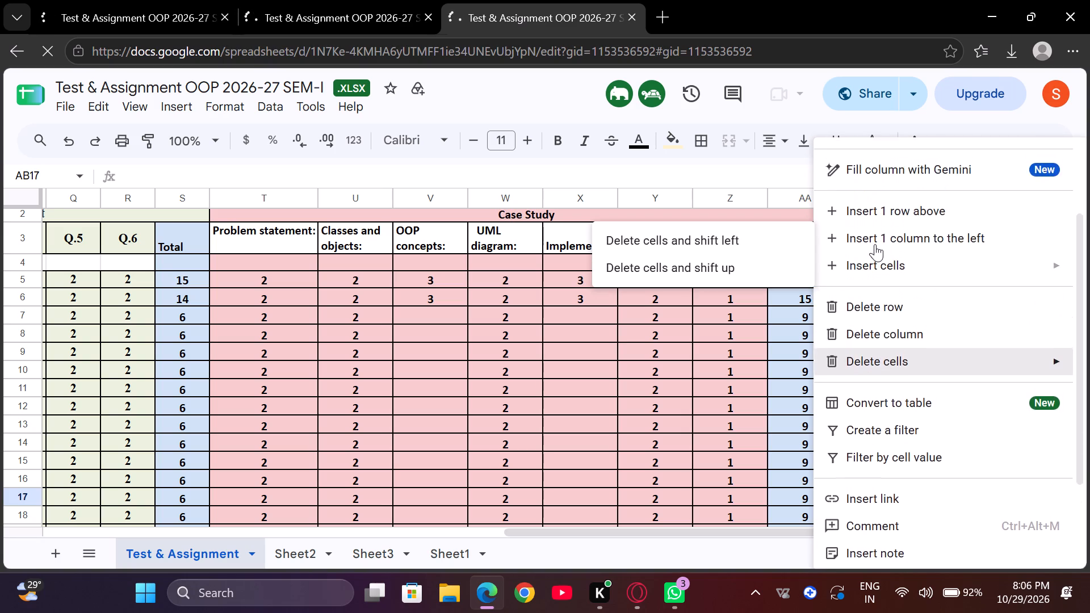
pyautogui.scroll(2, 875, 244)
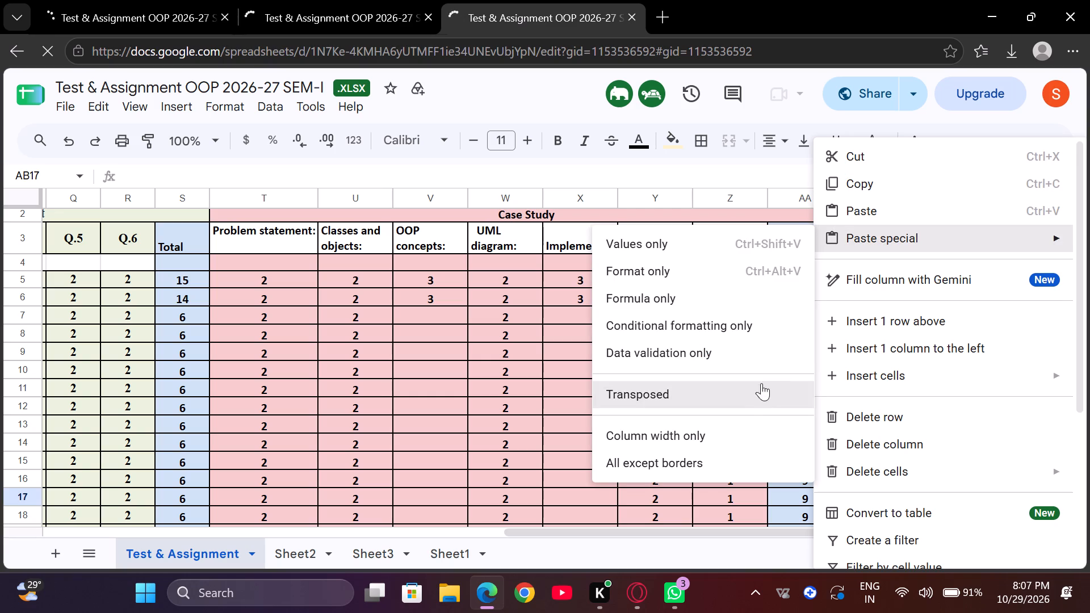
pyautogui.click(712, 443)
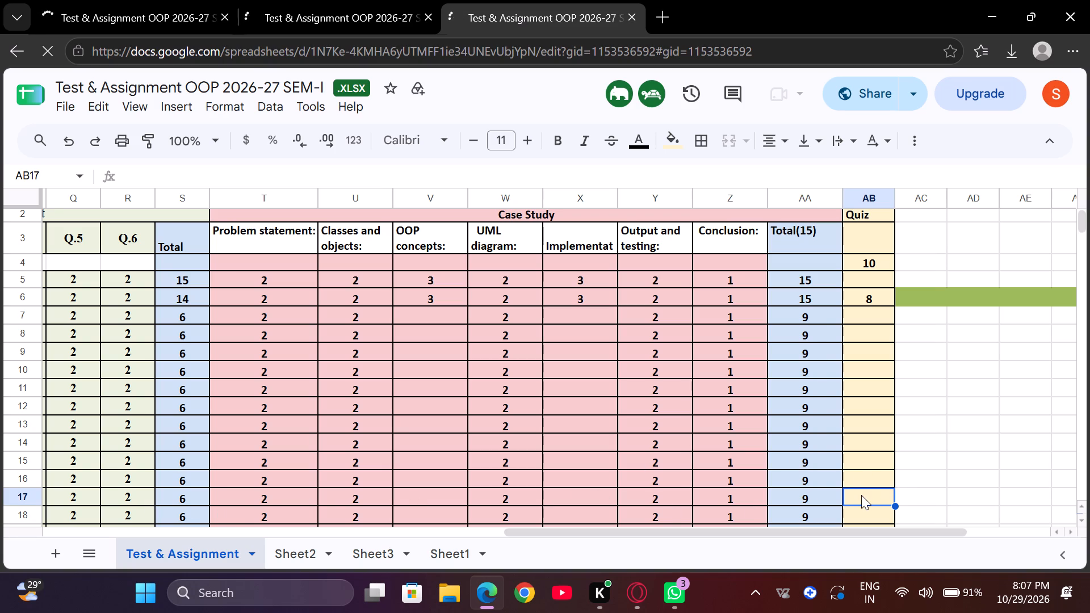
# Enter 10 as the Quiz mark in cell AB17.
pyautogui.press('1')
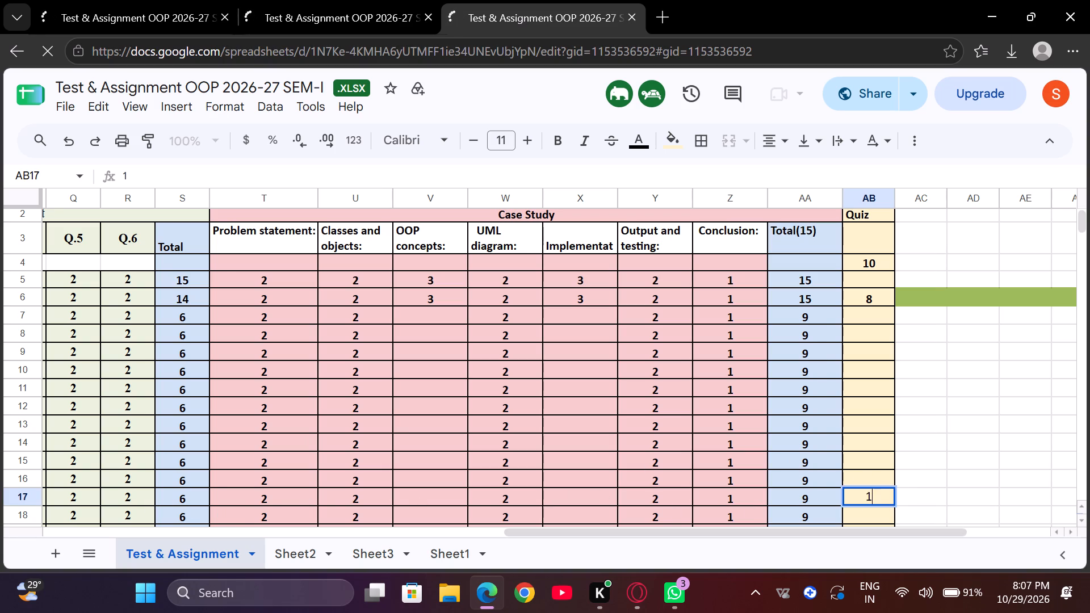
pyautogui.press('0')
pyautogui.press('Return')
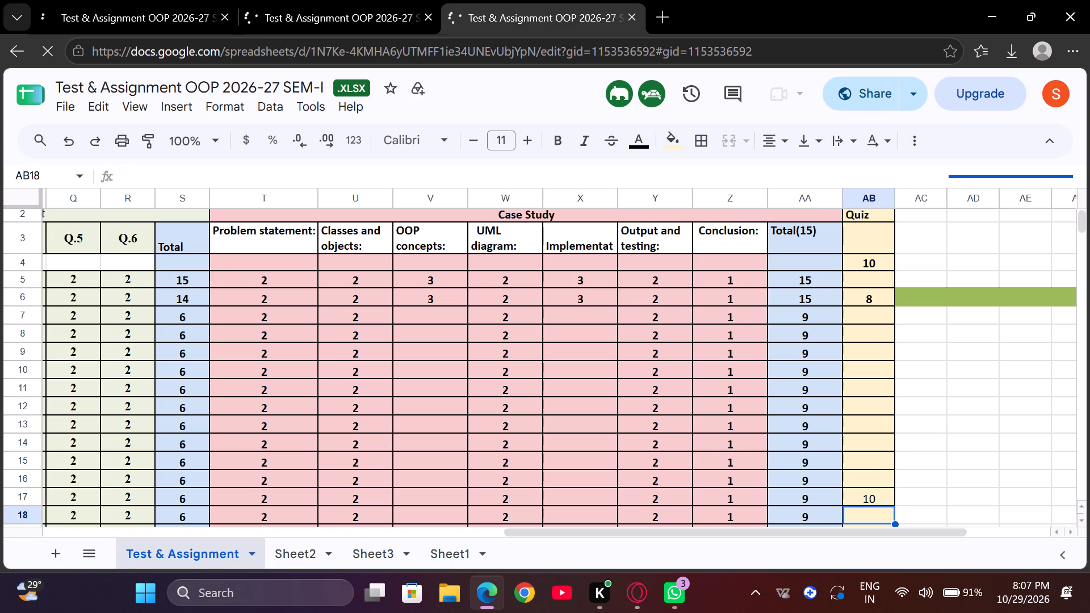
# Go back along row 17 from the Quiz mark to the Test Q.3 A mark in H17.
pyautogui.press('Up')
pyautogui.press('Left')
pyautogui.press('Left')
pyautogui.press('Left')
pyautogui.press('Left')
pyautogui.press('Left')
pyautogui.press('Left')
pyautogui.press('Left')
pyautogui.press('Left')
pyautogui.press('Left')
pyautogui.press('Left')
pyautogui.press('Left')
pyautogui.press('Left')
pyautogui.press('Left')
pyautogui.press('Left')
pyautogui.press('Left')
pyautogui.press('Left')
pyautogui.press('Left')
pyautogui.press('Left')
pyautogui.press('Left')
pyautogui.press('Left')
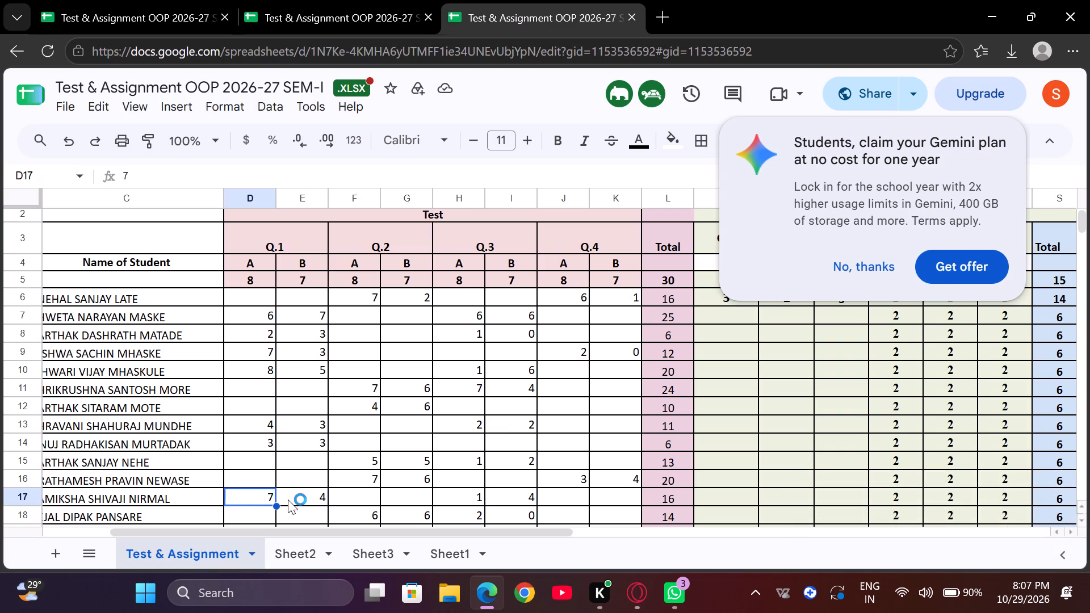
pyautogui.hscroll(1, 288, 499)
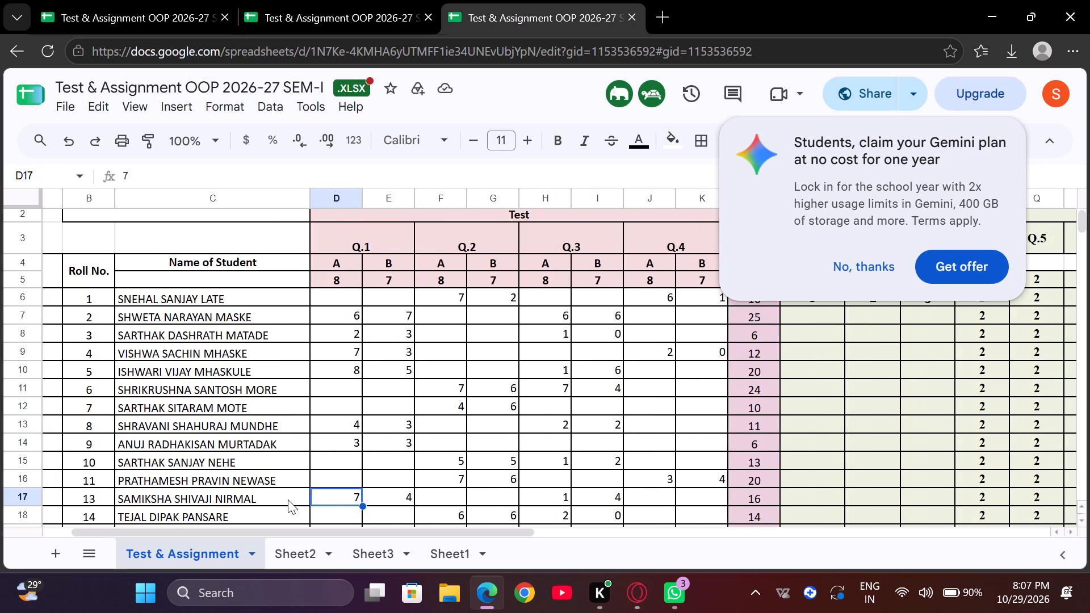
pyautogui.hscroll(1, 288, 499)
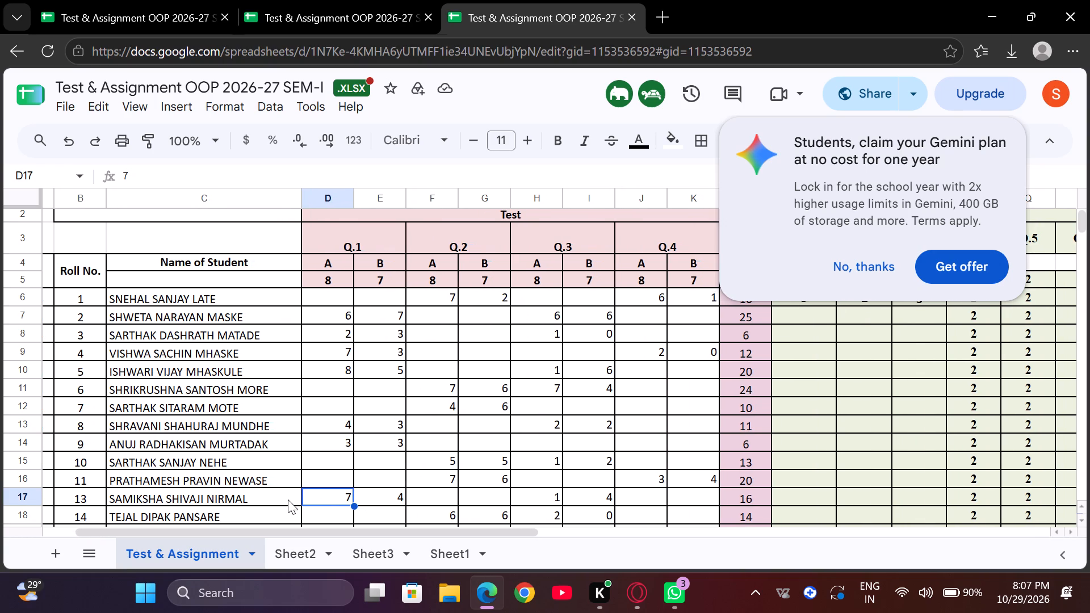
pyautogui.hscroll(1, 288, 499)
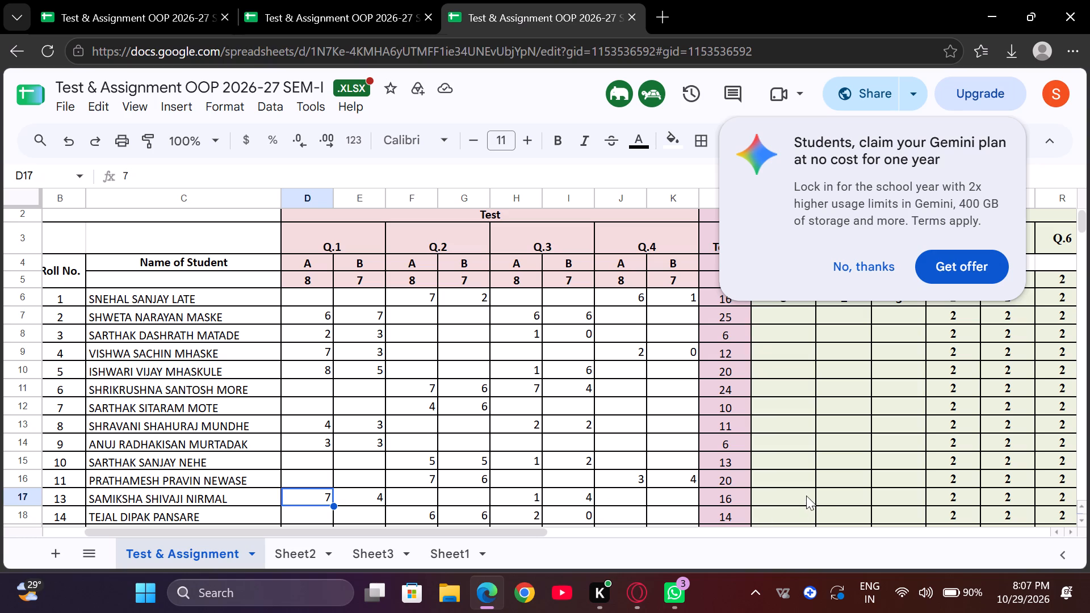
# Go along row 17 from the Test Q.1 A mark to the Assignment Q.1 cell M17.
pyautogui.press('Right')
pyautogui.press('Right')
pyautogui.press('Right')
pyautogui.press('Right')
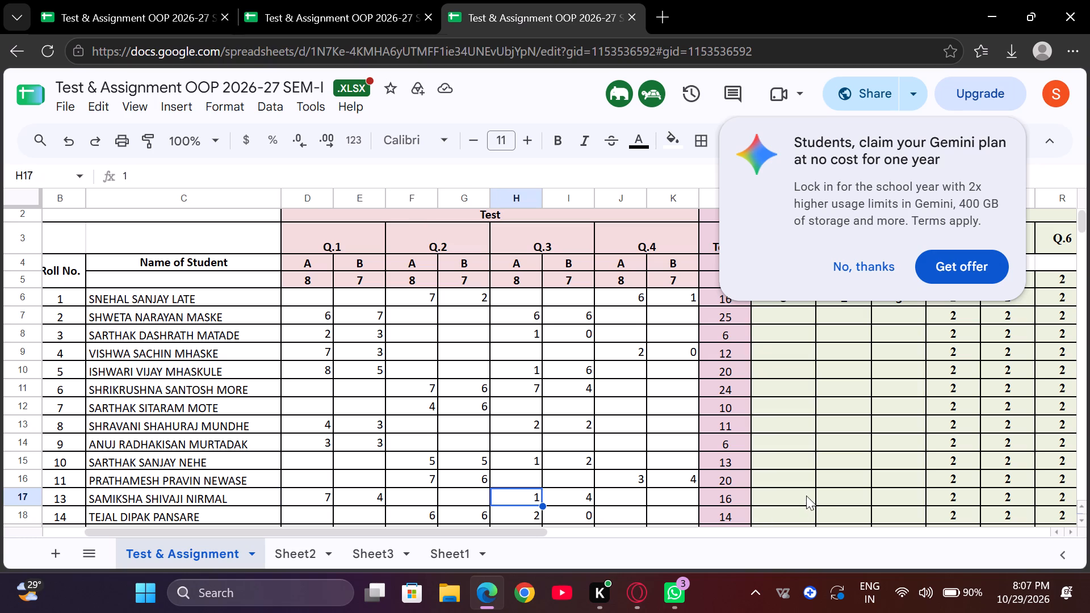
pyautogui.press('Right')
pyautogui.press('Right')
pyautogui.press('Right')
pyautogui.press('Right')
pyautogui.press('Right')
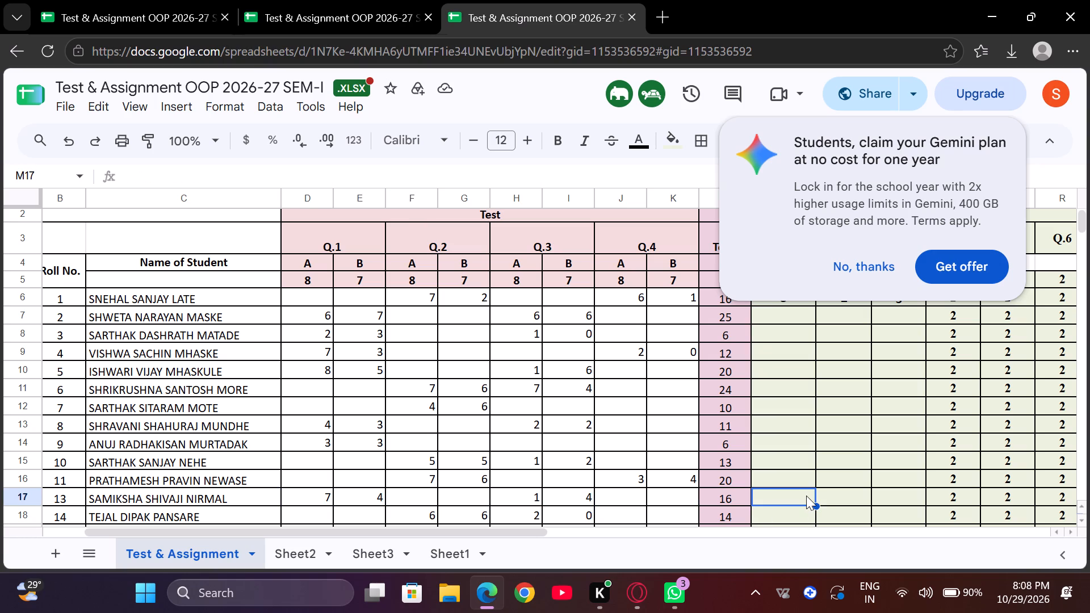
# Decline the student Gemini plan offer.
pyautogui.click(846, 265)
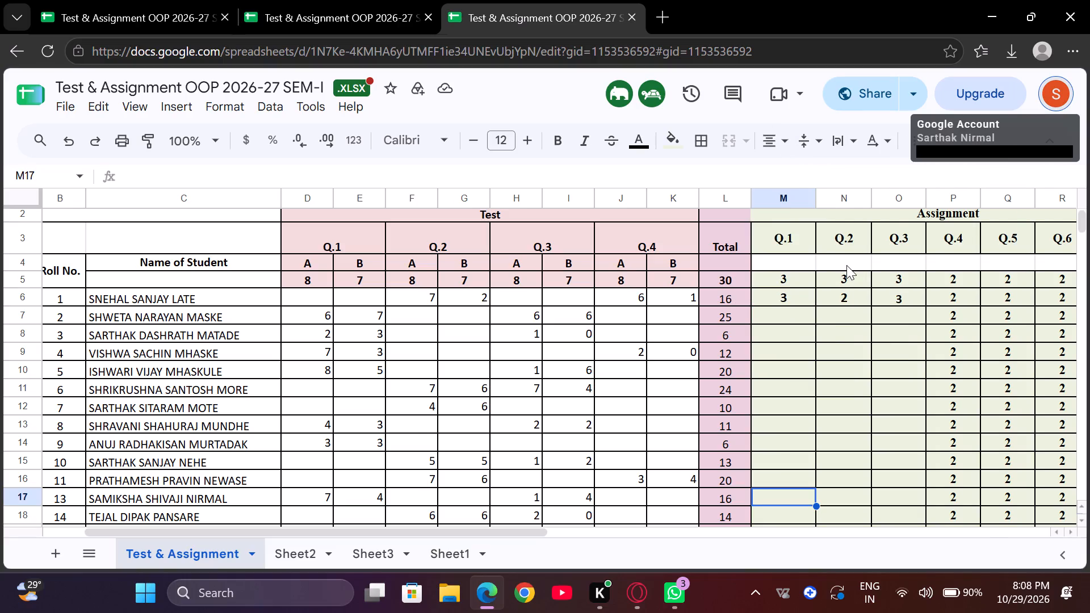
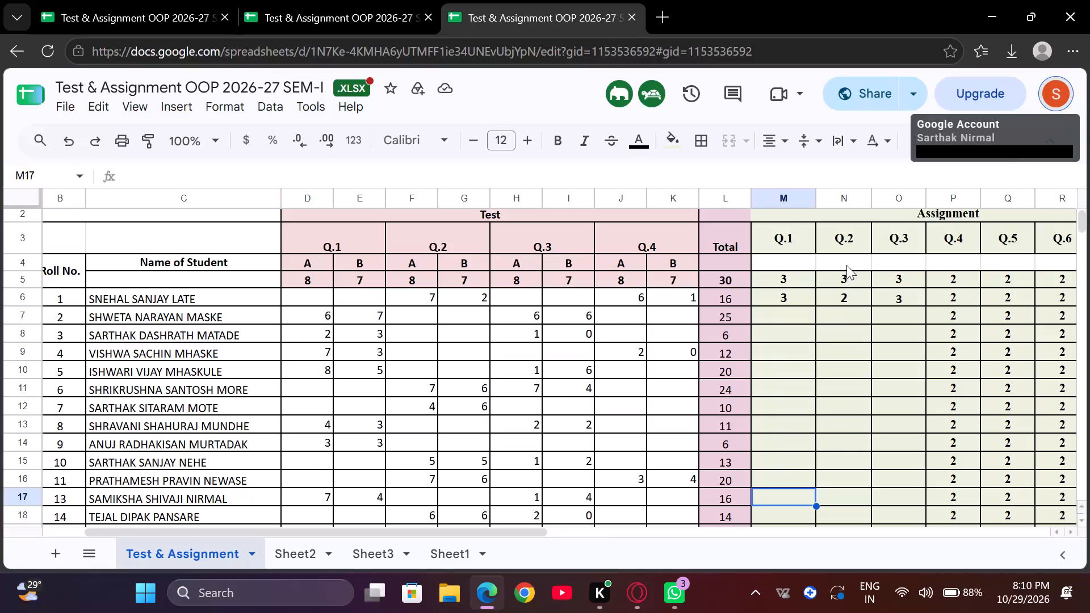
# Enter the Assignment marks in row 17: 3 for Q.1, 2 for Q.2 and 3 for Q.3.
pyautogui.click(771, 494)
pyautogui.press('3')
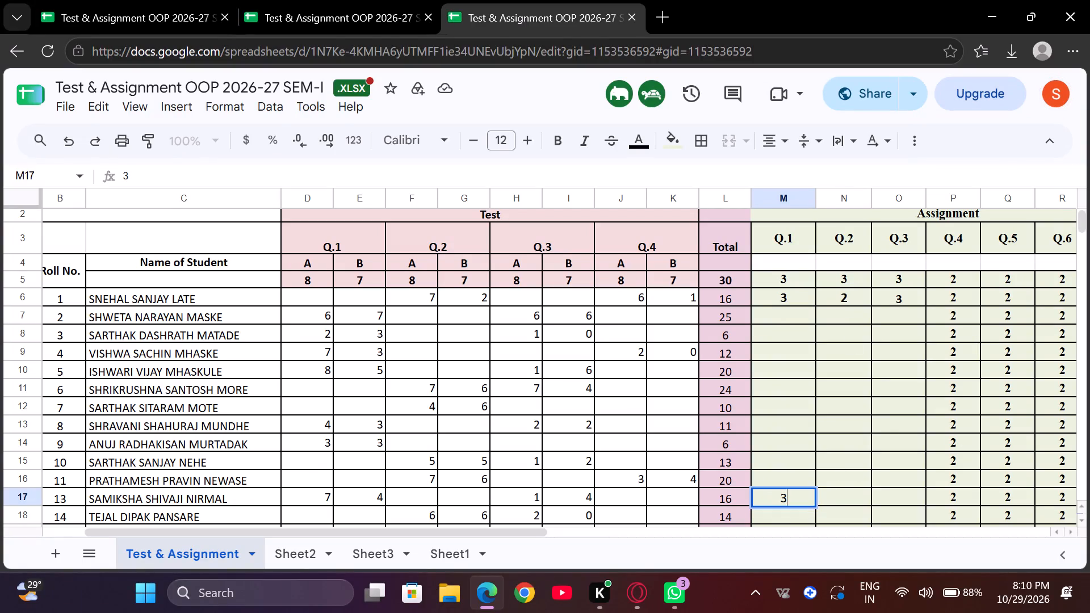
pyautogui.press('Right')
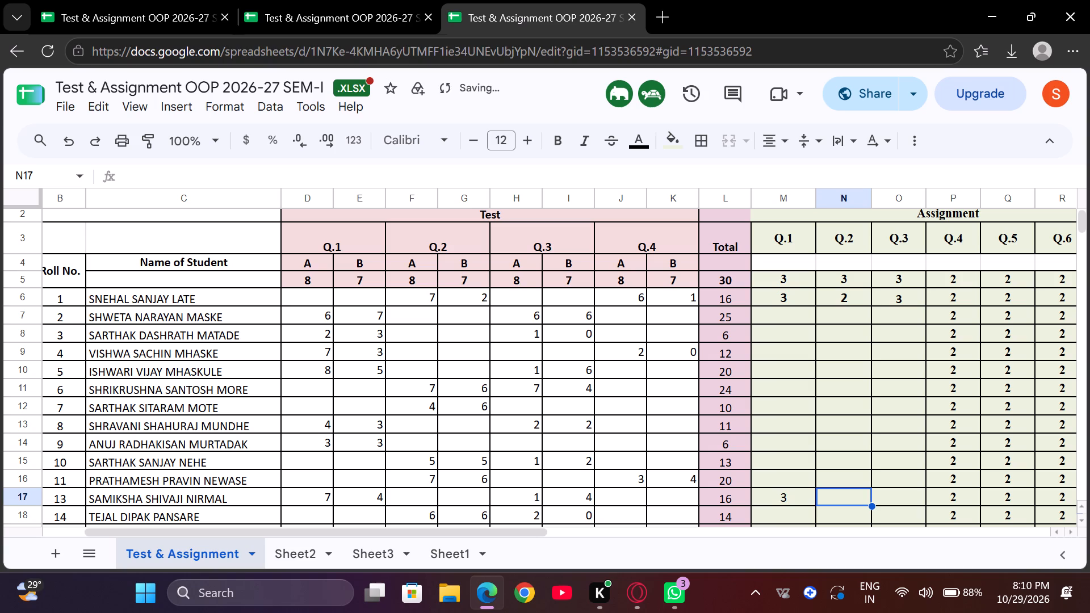
pyautogui.press('2')
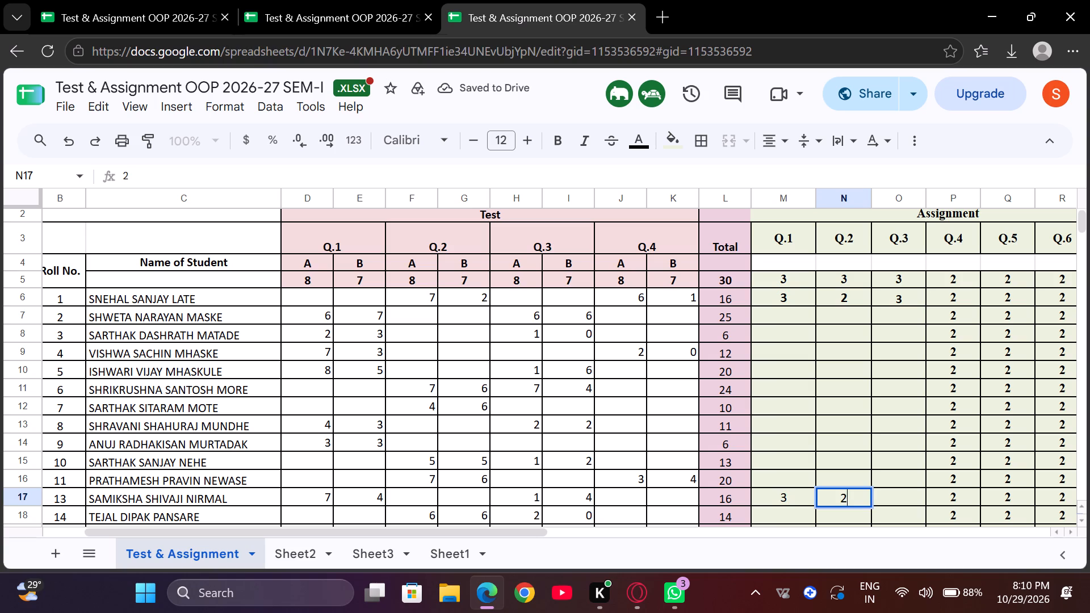
pyautogui.press('Right')
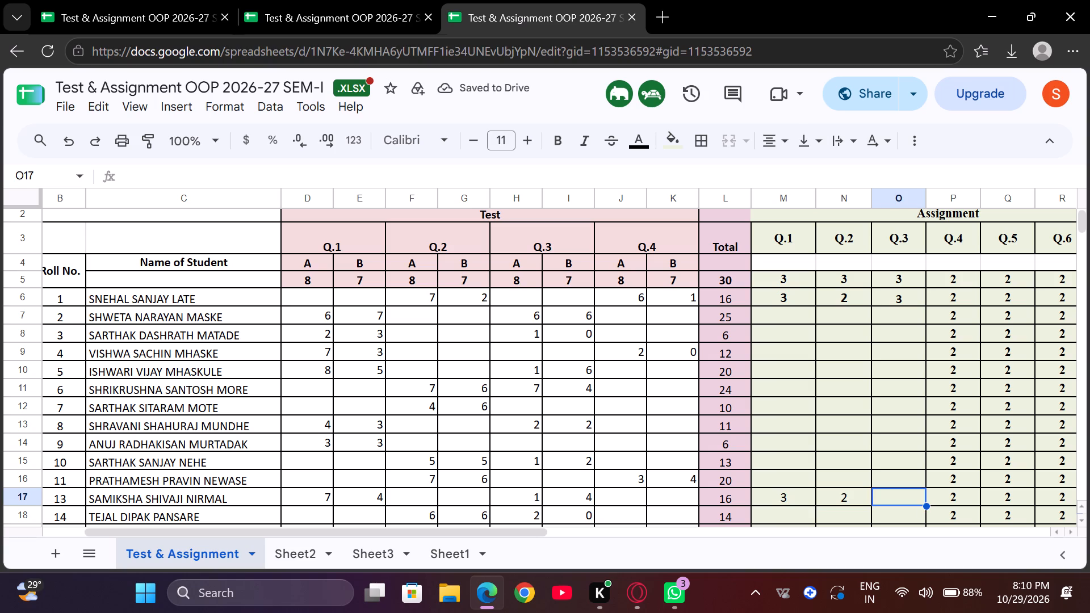
pyautogui.press('3')
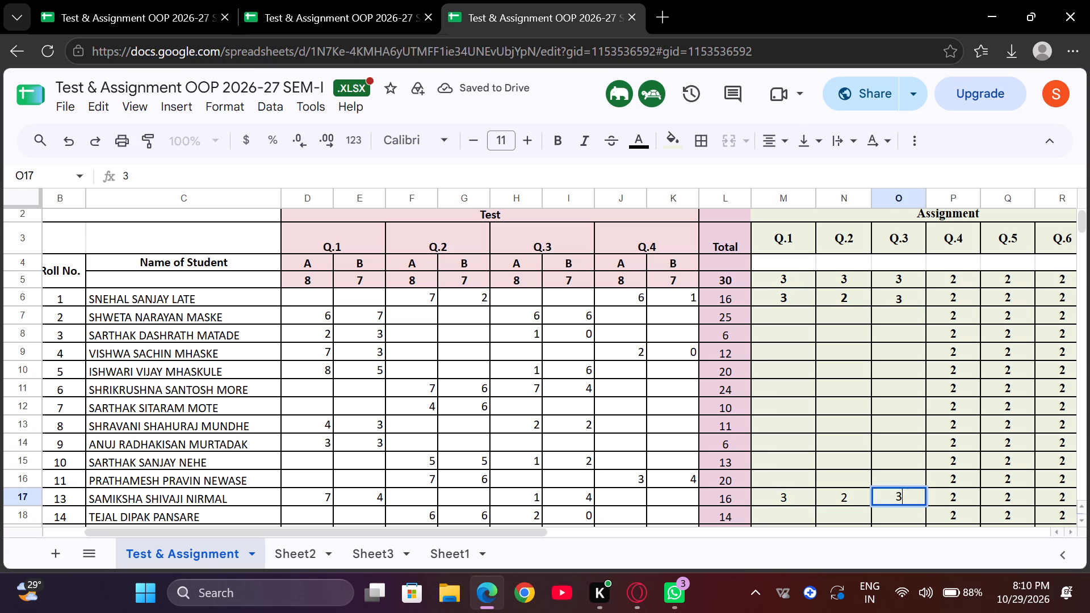
pyautogui.press('Right')
# Fill in row 17's missing Case Study marks, 2 for OOP concepts and 3 for Implementation, and continue to the Total(15) cell.
pyautogui.press('Right')
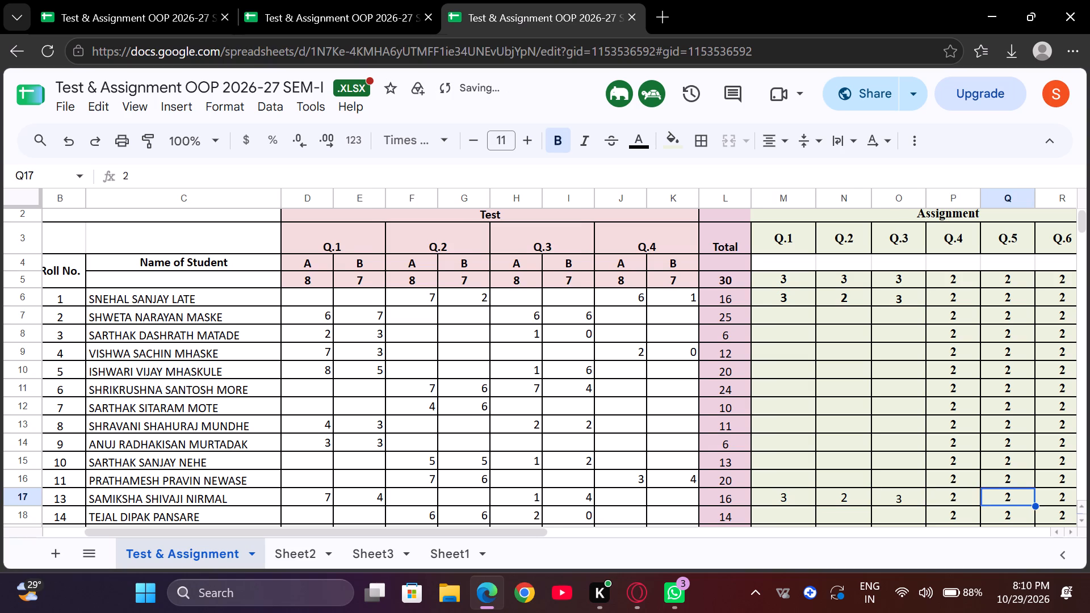
pyautogui.press('Right')
pyautogui.press('Right')
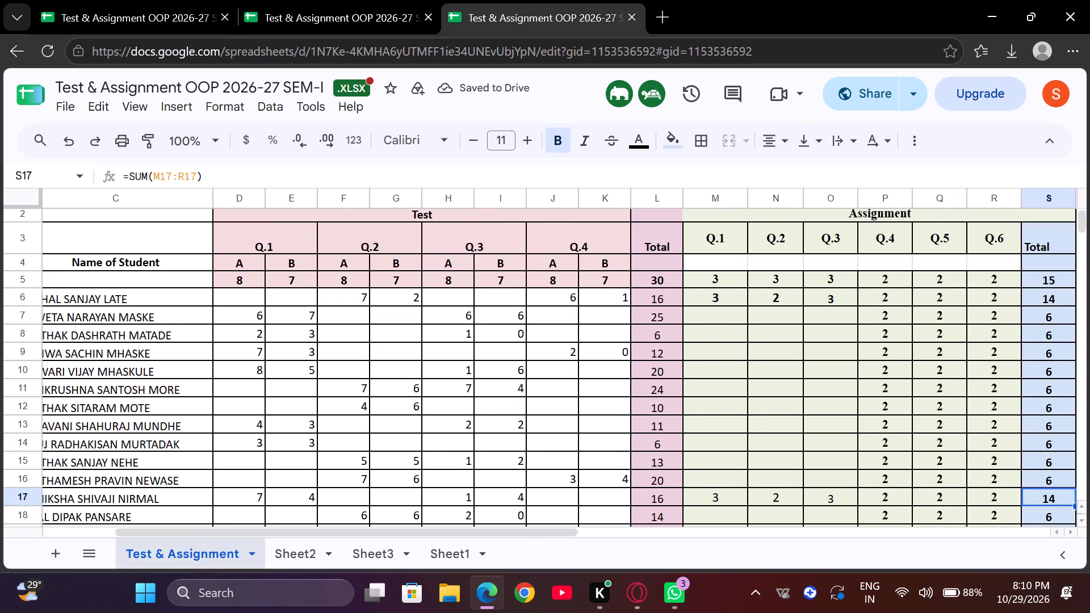
pyautogui.press('Right')
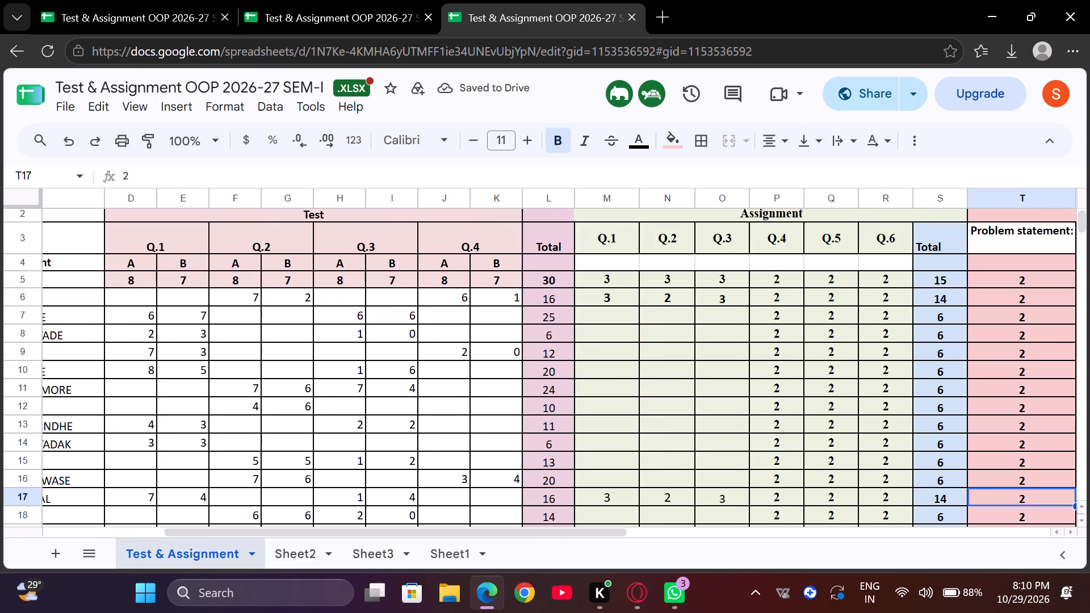
pyautogui.press('Right')
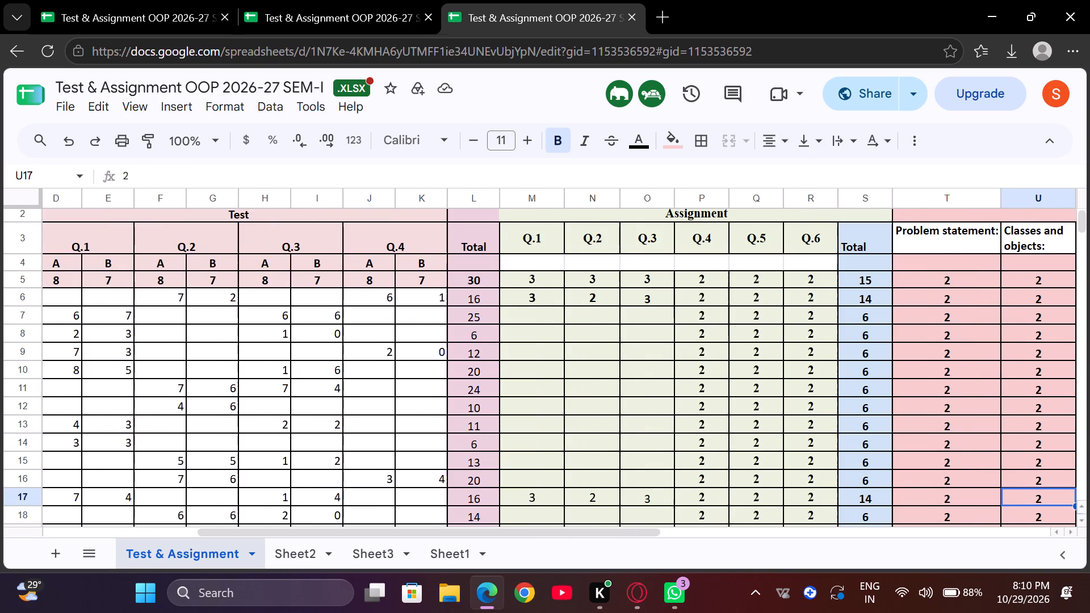
pyautogui.press('Right')
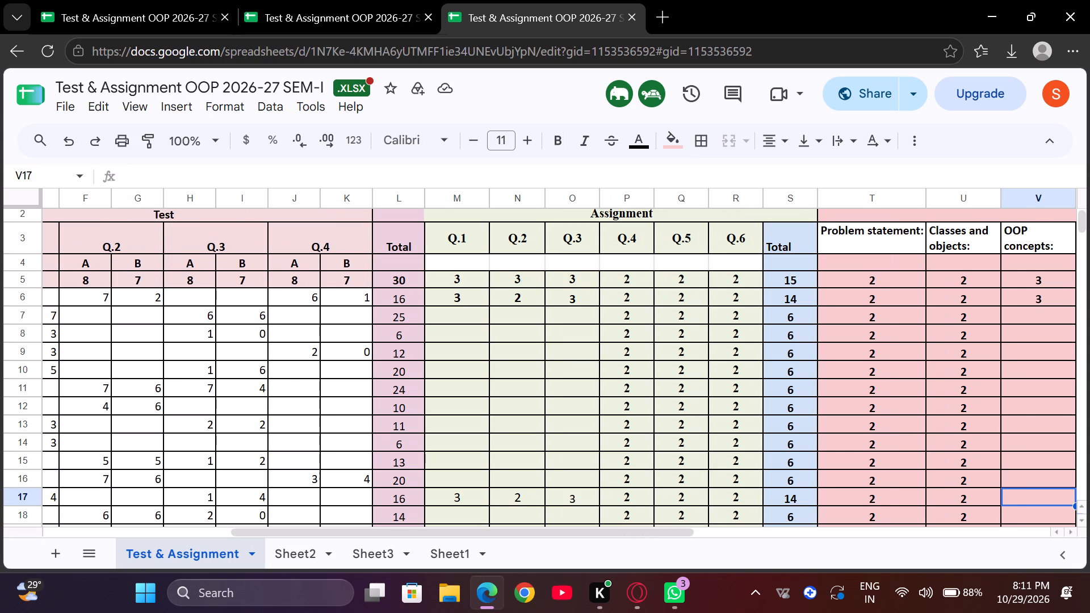
pyautogui.press('2')
pyautogui.press('Right')
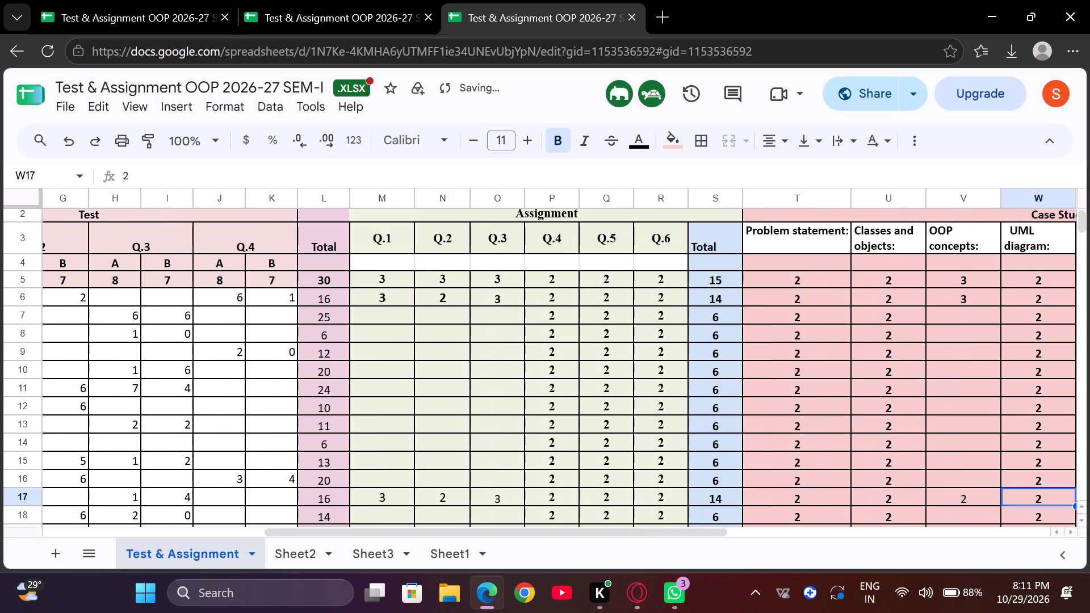
pyautogui.press('Right')
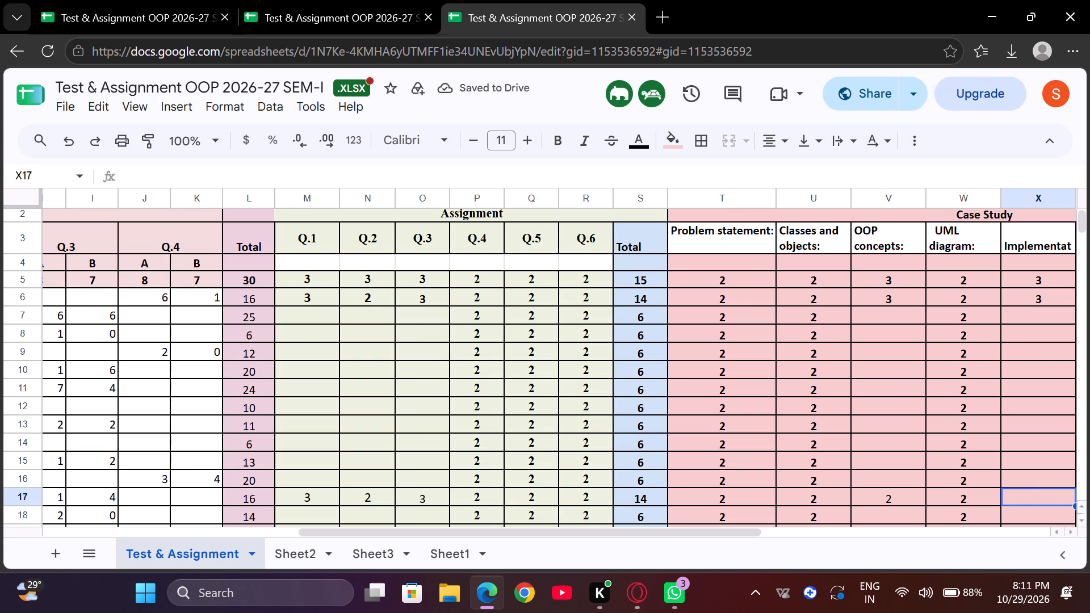
pyautogui.press('3')
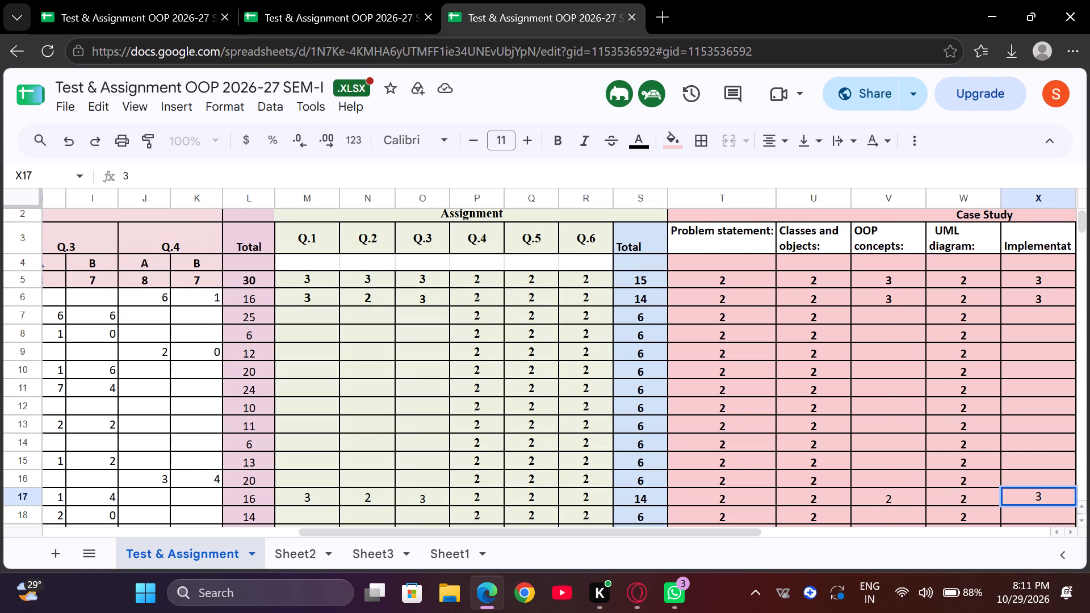
pyautogui.press('Right')
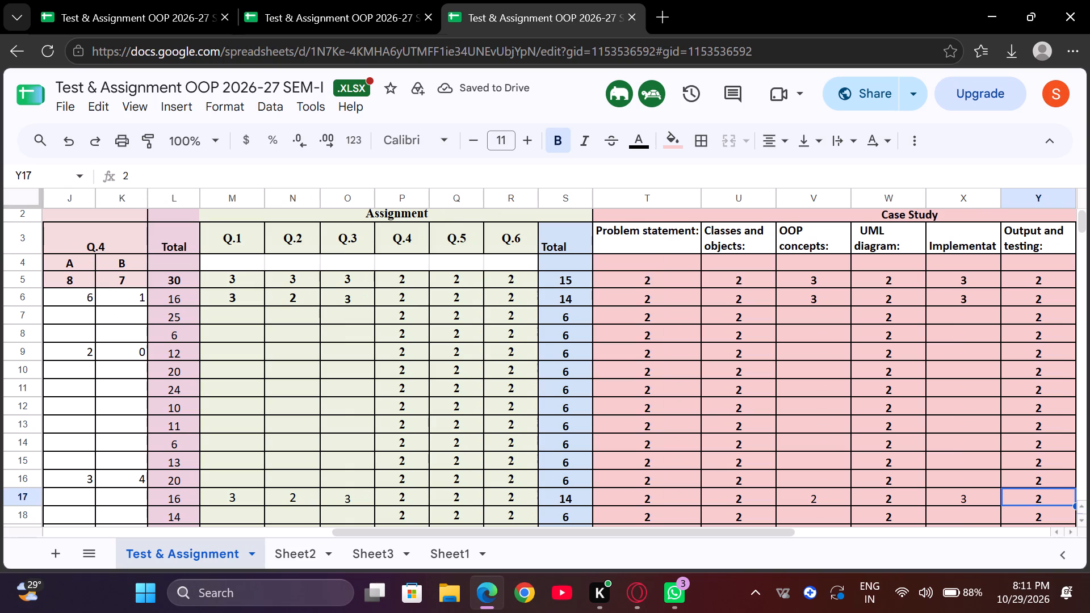
pyautogui.press('Right')
pyautogui.press('Right')
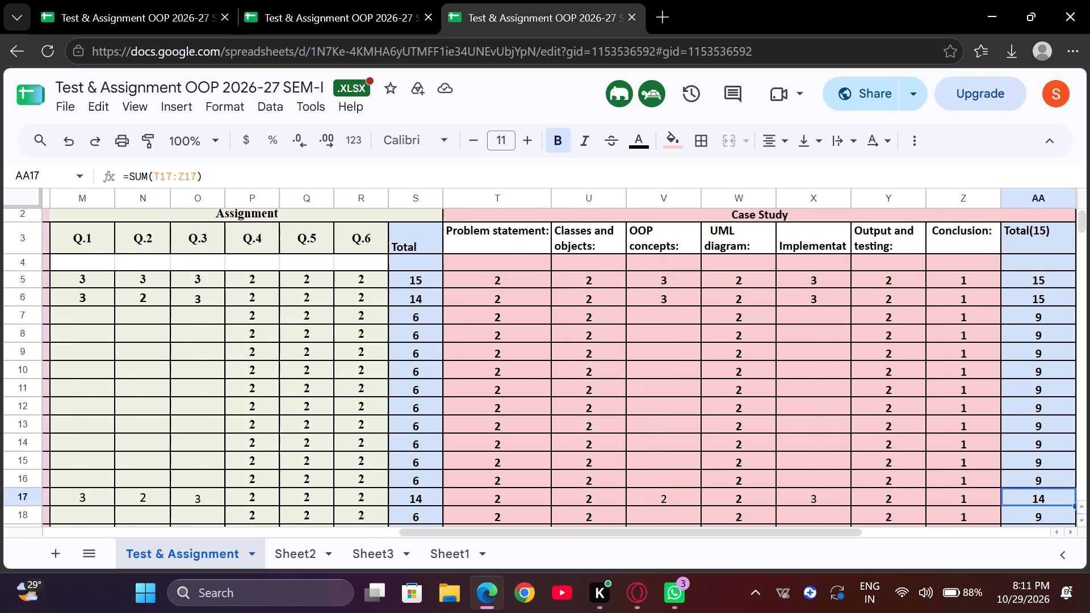
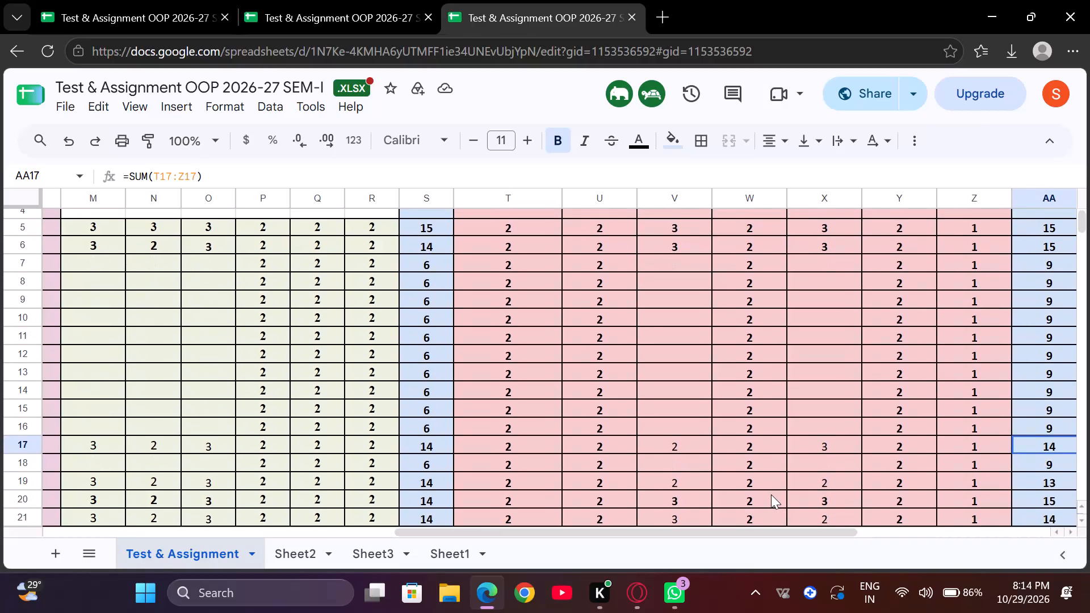
# Review row 17's Case Study total and Quiz mark against their column headings.
pyautogui.hscroll(1, 771, 494)
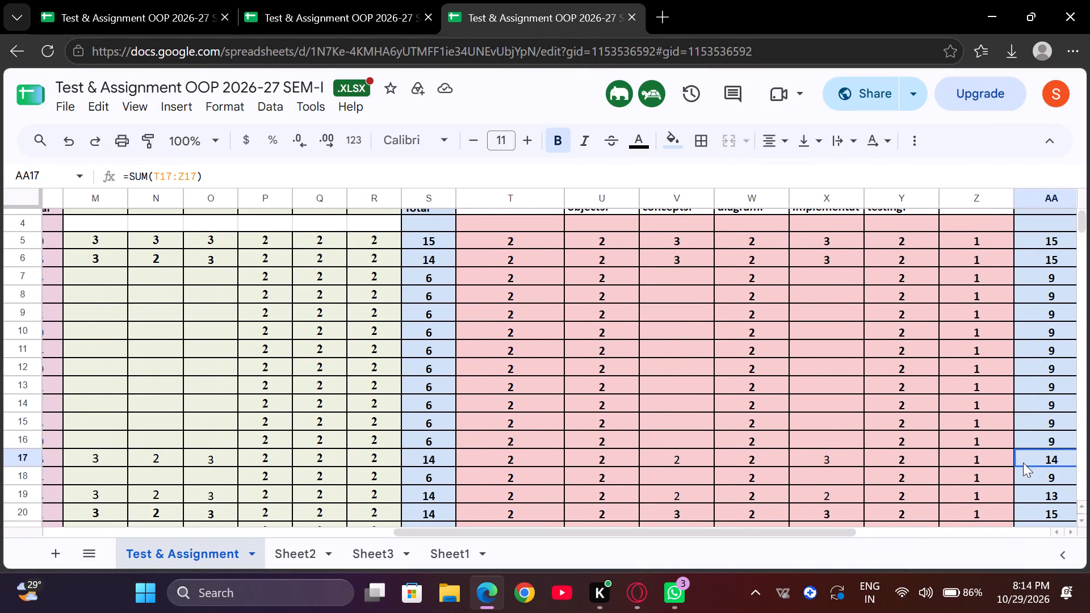
pyautogui.hscroll(-1, 1023, 463)
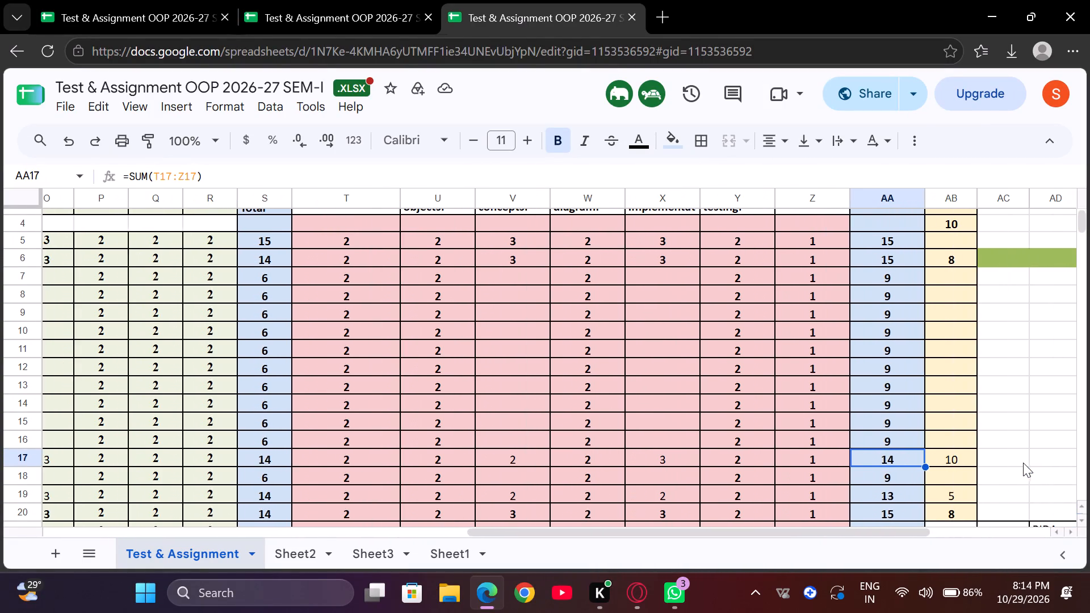
pyautogui.hscroll(-1, 1023, 463)
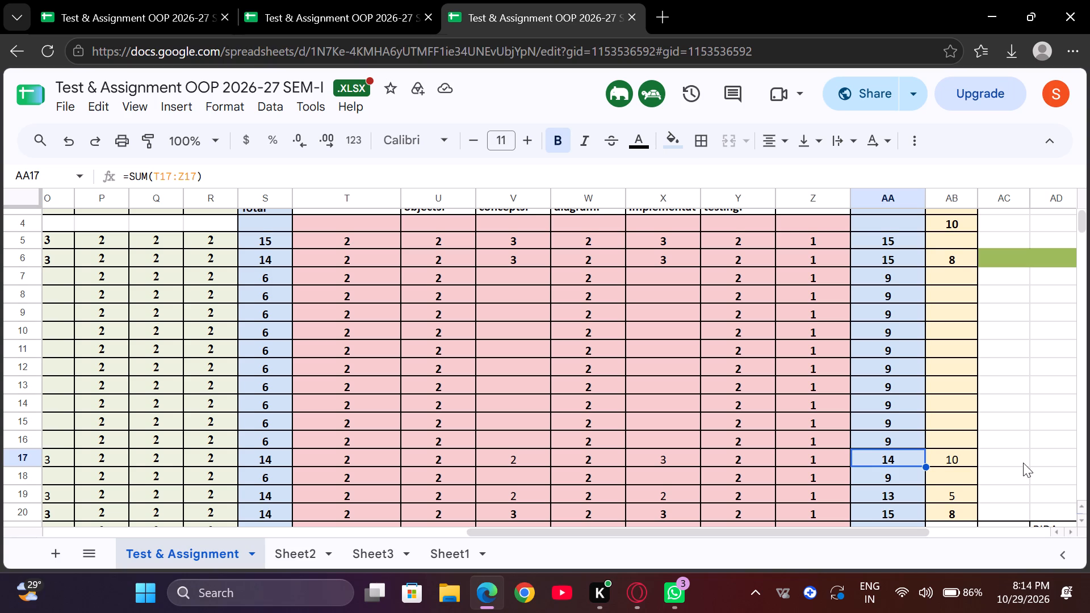
pyautogui.scroll(1, 1023, 463)
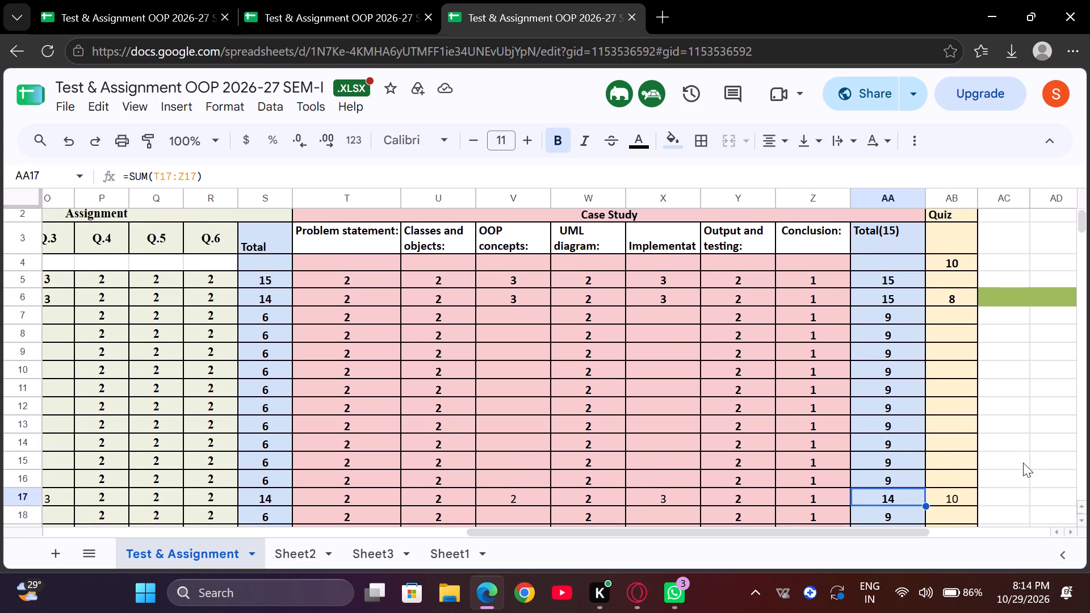
pyautogui.scroll(1, 1023, 463)
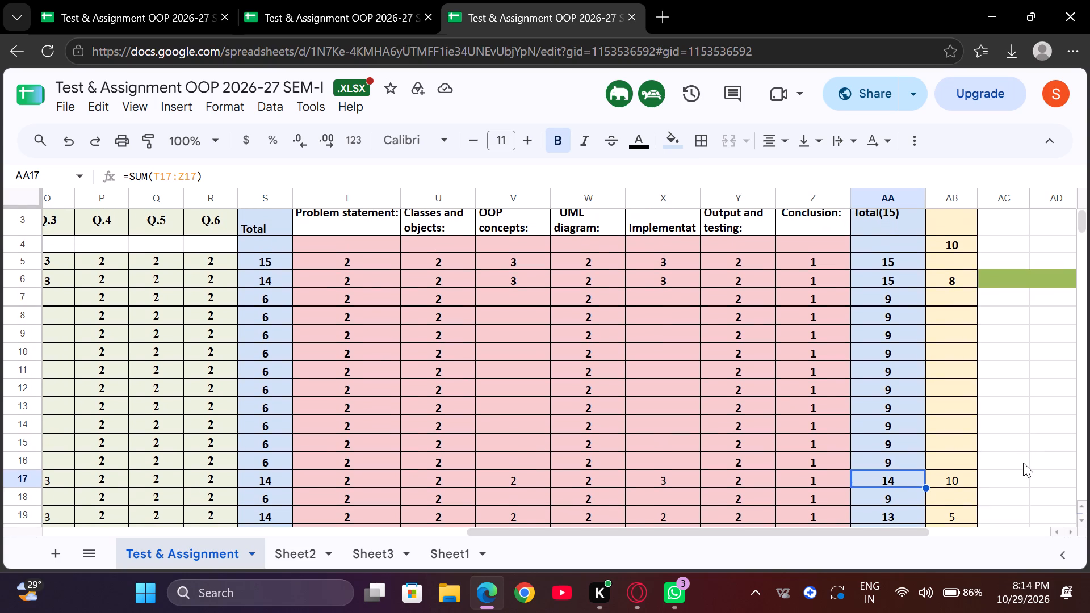
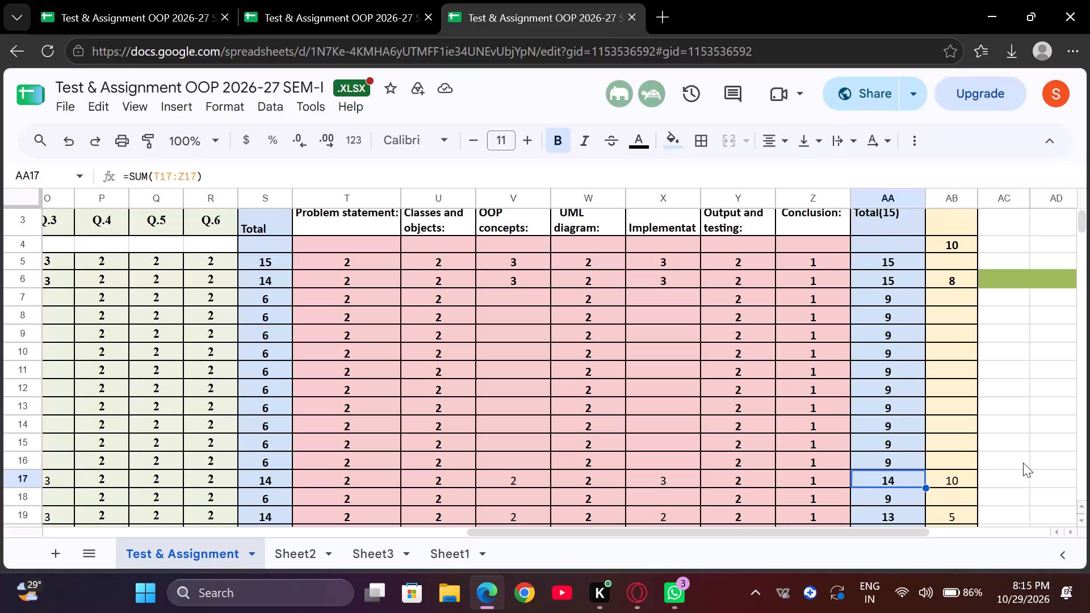
# Save the Test & Assignment OOP 2026-27 SEM-I spreadsheet with row 17's marks.
pyautogui.hotkey('ctrl', 's')
pyautogui.hotkey('ctrl', 's')
pyautogui.hotkey('ctrl', 's')
pyautogui.hotkey('ctrl', 's')
pyautogui.hotkey('ctrl', 's')
pyautogui.hotkey('ctrl', 's')
pyautogui.hotkey('ctrl', 's')
pyautogui.hotkey('ctrl', 's')
pyautogui.hotkey('ctrl', 's')
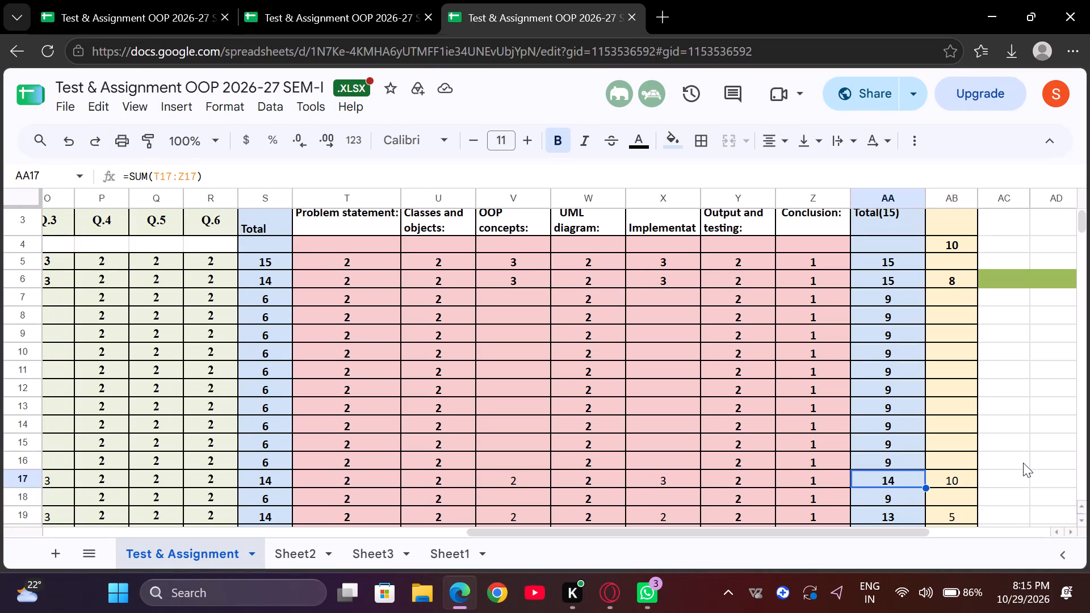
pyautogui.hotkey('ctrl', 's')
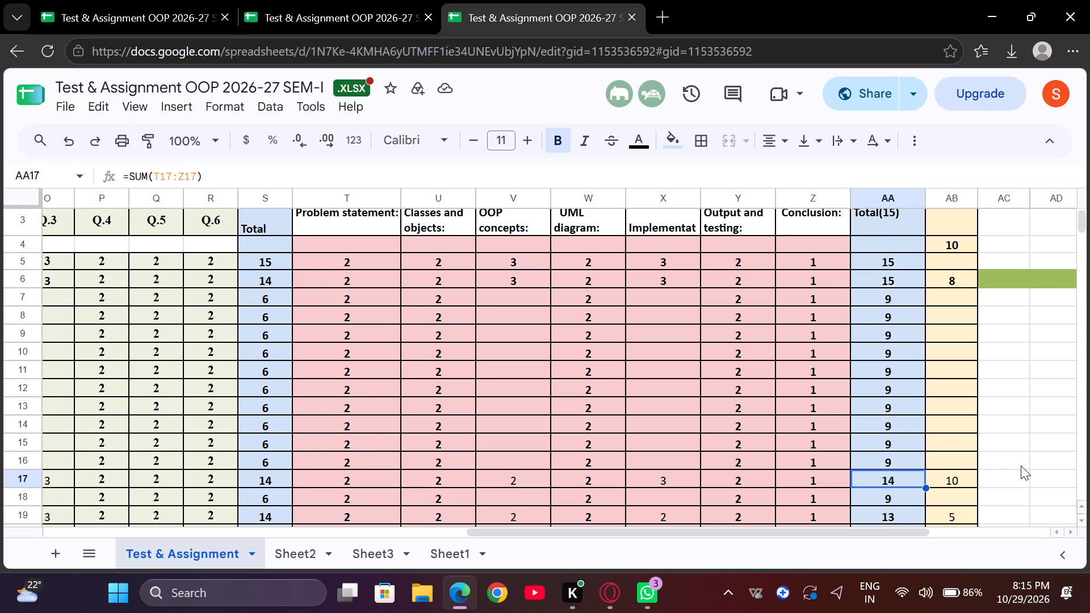
pyautogui.hotkey('ctrl', 's')
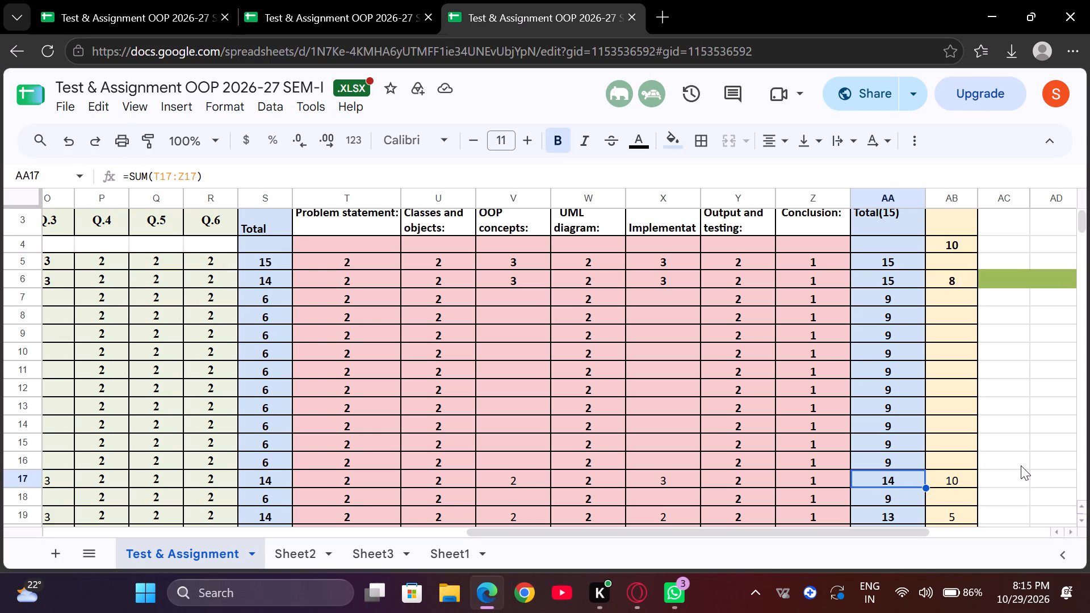
pyautogui.hotkey('ctrl', 's')
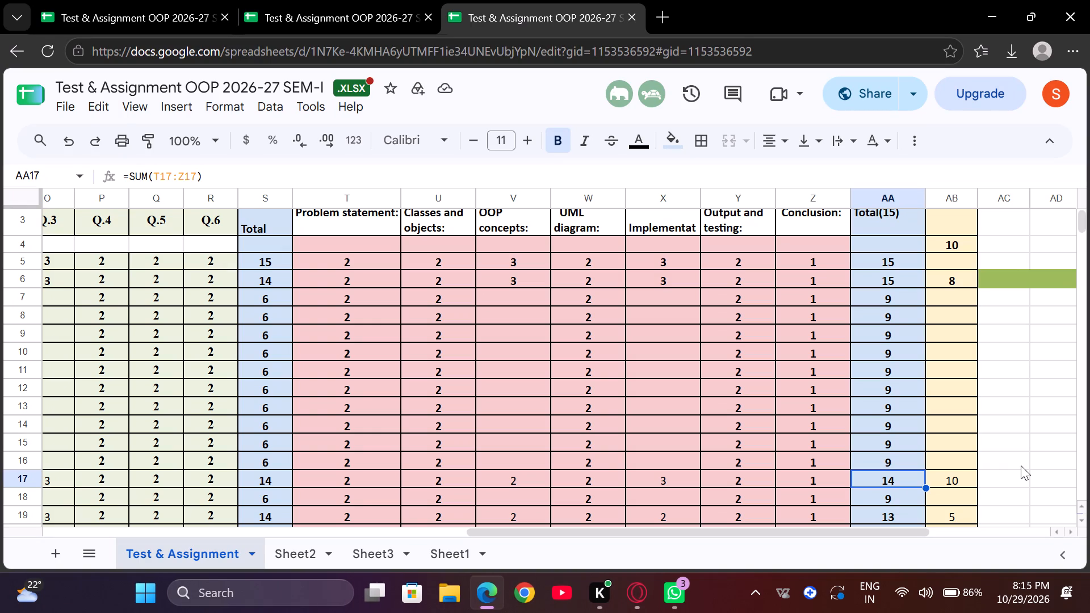
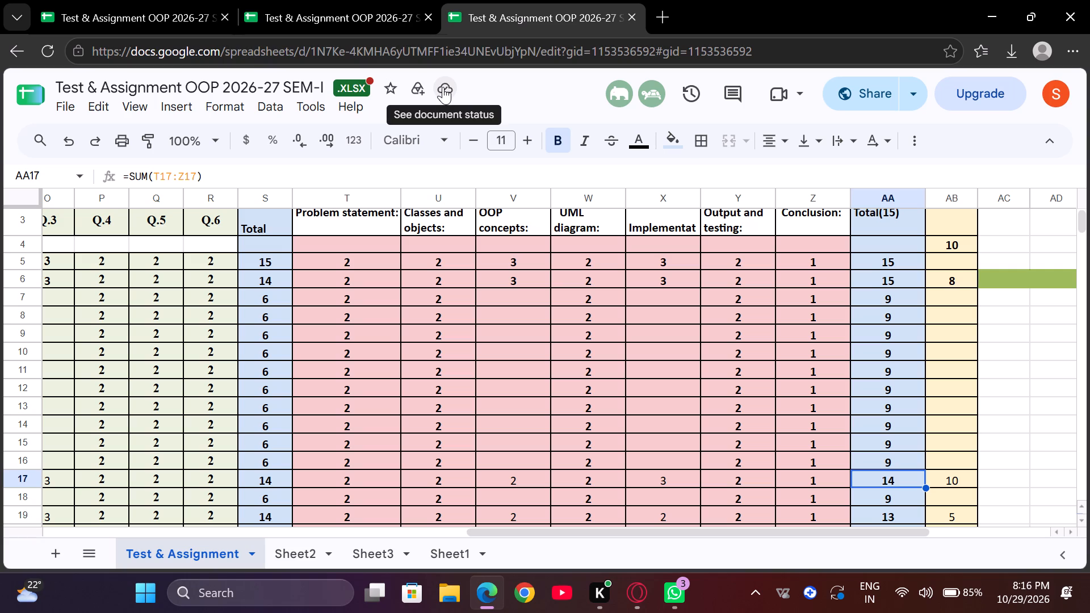
# Save the Test & Assignment OOP 2026-27 SEM-I spreadsheet again.
pyautogui.hotkey('ctrl', 's')
pyautogui.hotkey('ctrl', 's')
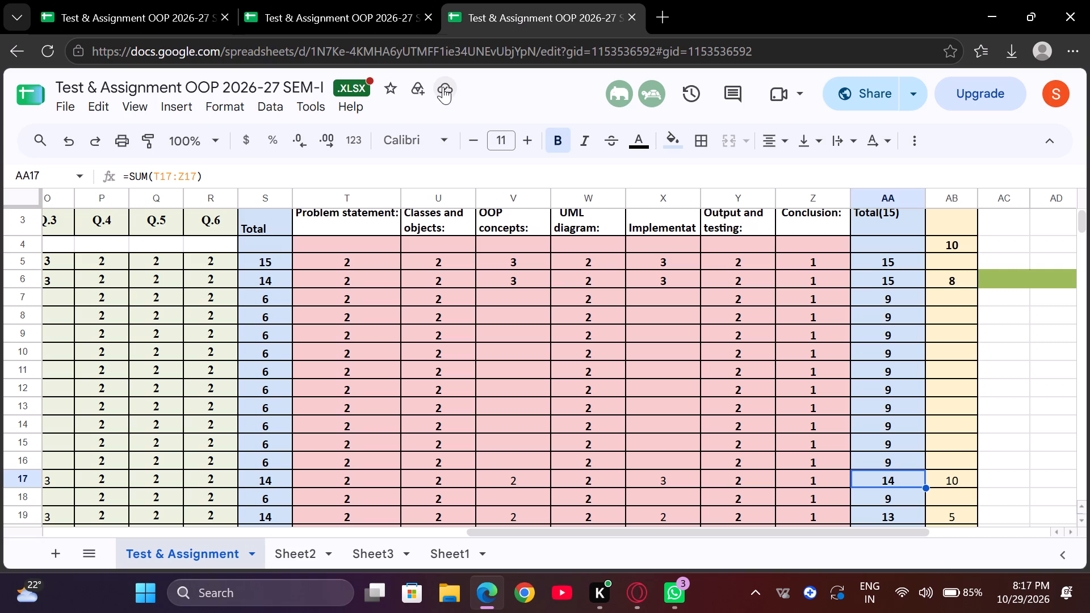
pyautogui.hotkey('ctrl', 's')
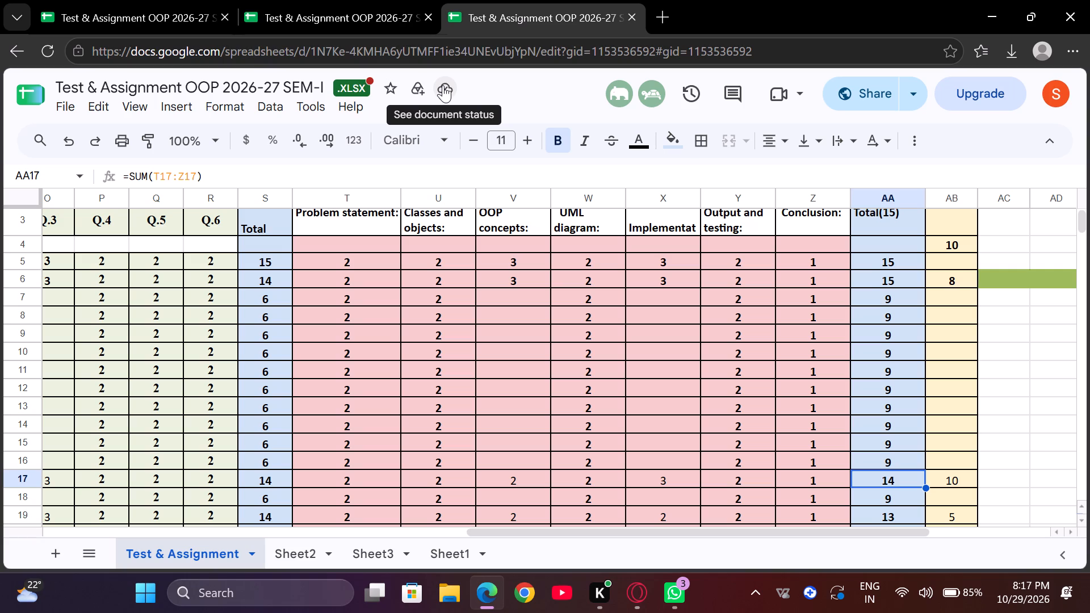
# Check the spreadsheet's document status for whether its changes are saved to Drive, leaving offline access as it is.
pyautogui.click(443, 85)
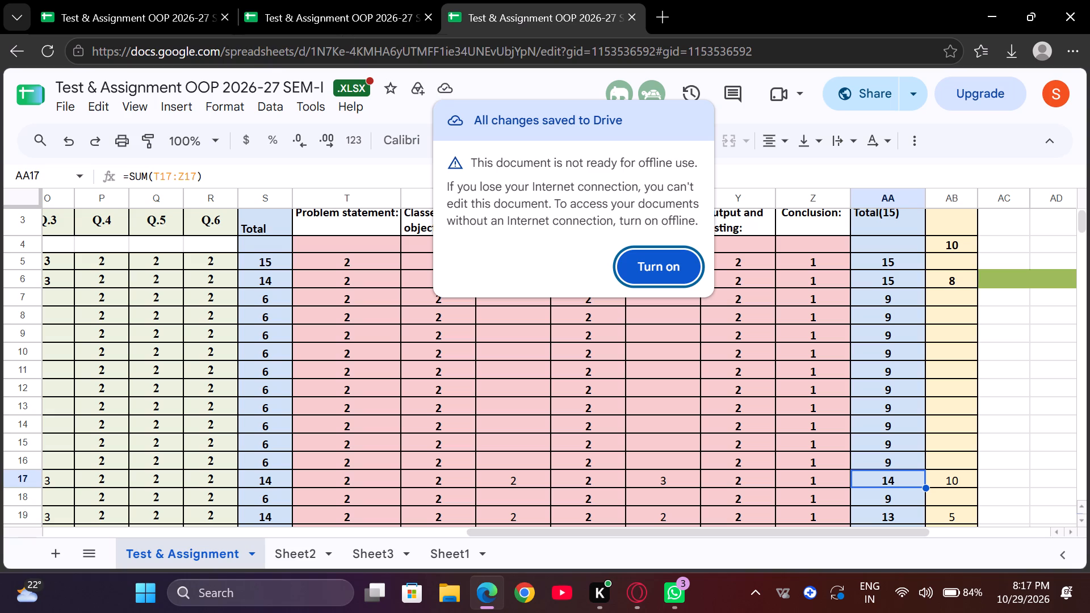
pyautogui.click(294, 157)
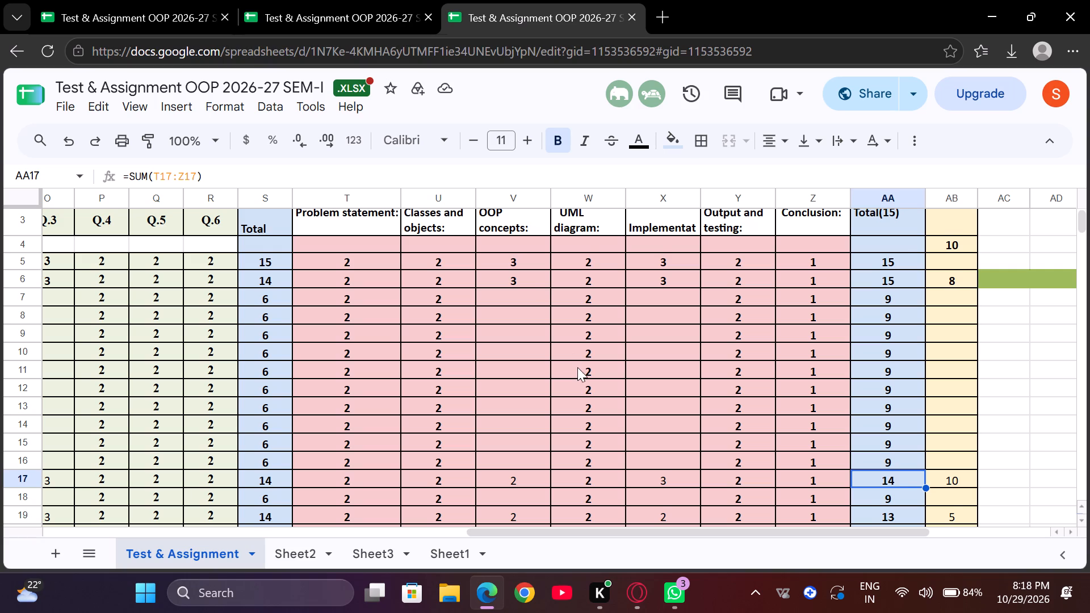
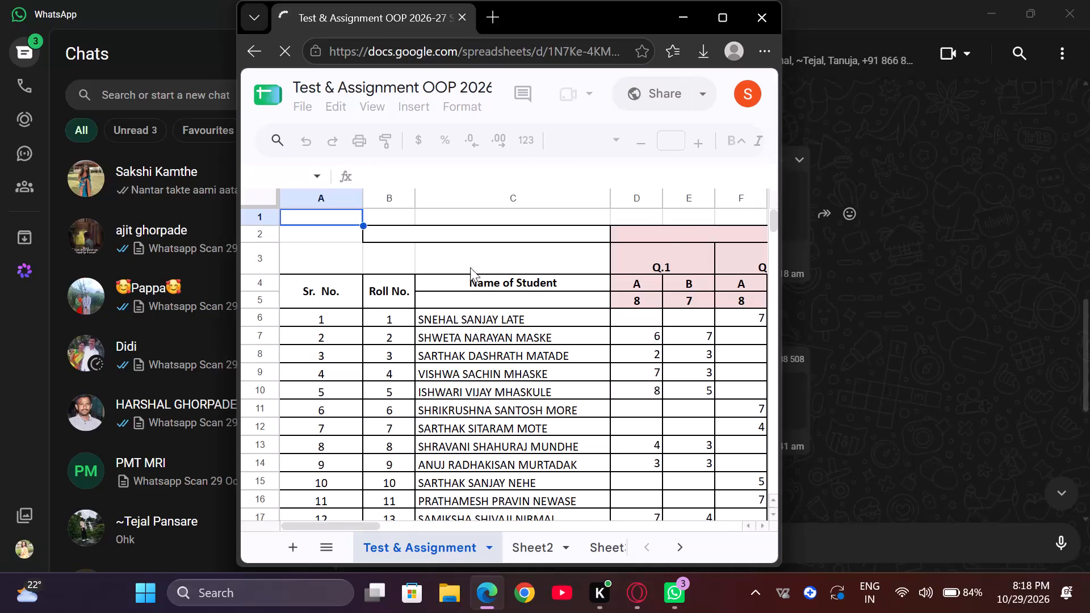
# Check row 17's saved marks in the reopened Test & Assignment sheet, going across from the student's name through the question marks to the total.
pyautogui.scroll(-1, 448, 440)
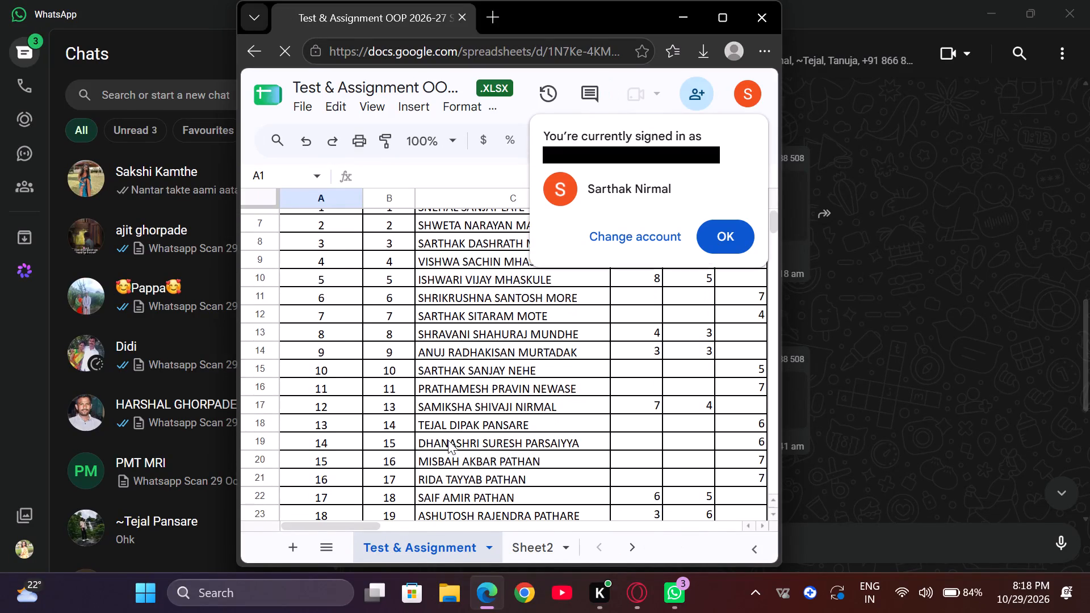
pyautogui.scroll(-1, 448, 440)
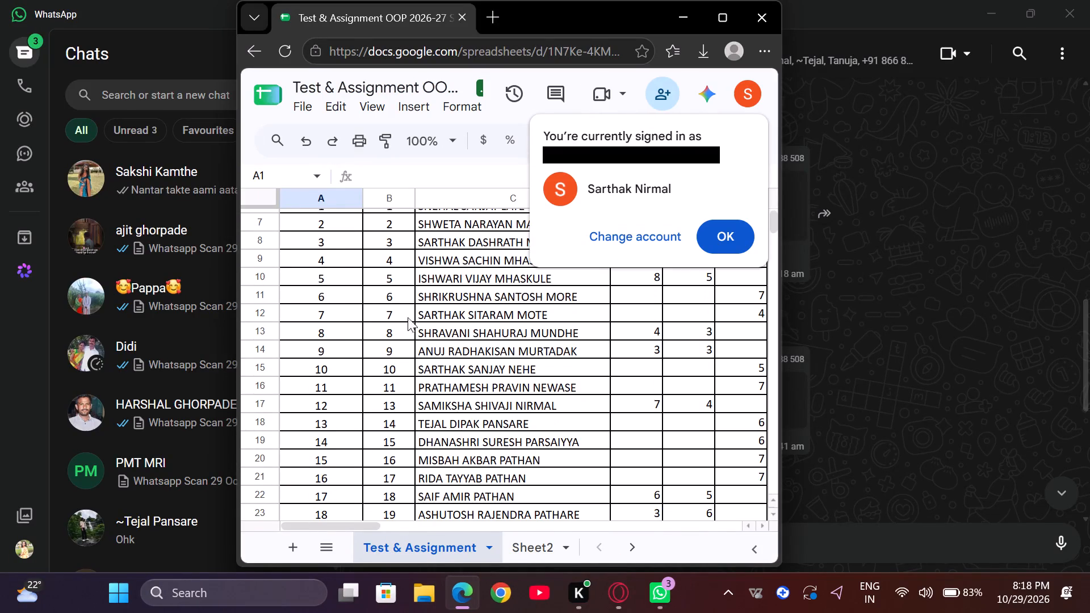
pyautogui.click(476, 402)
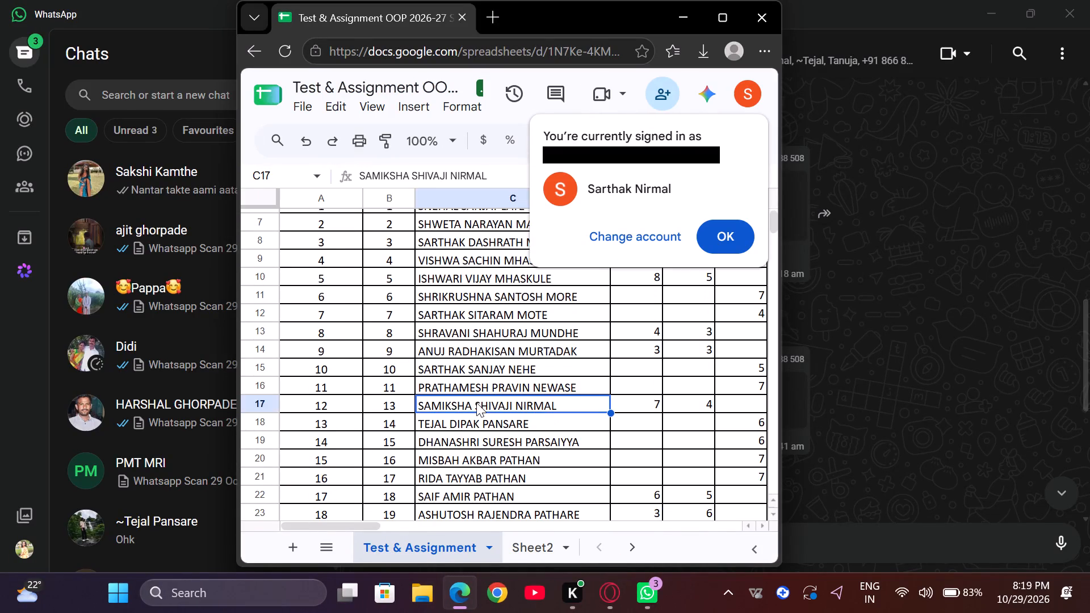
pyautogui.press('Right')
pyautogui.press('Right')
pyautogui.press('Right')
pyautogui.press('Right')
pyautogui.press('Right')
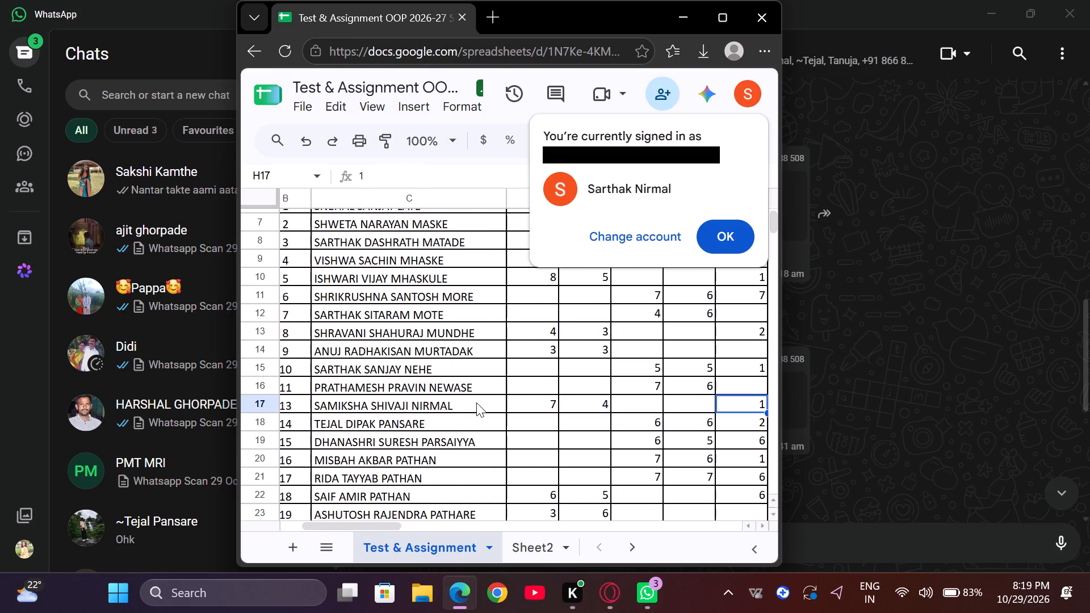
pyautogui.press('Right')
pyautogui.press('Right')
pyautogui.press('Right')
pyautogui.press('Right')
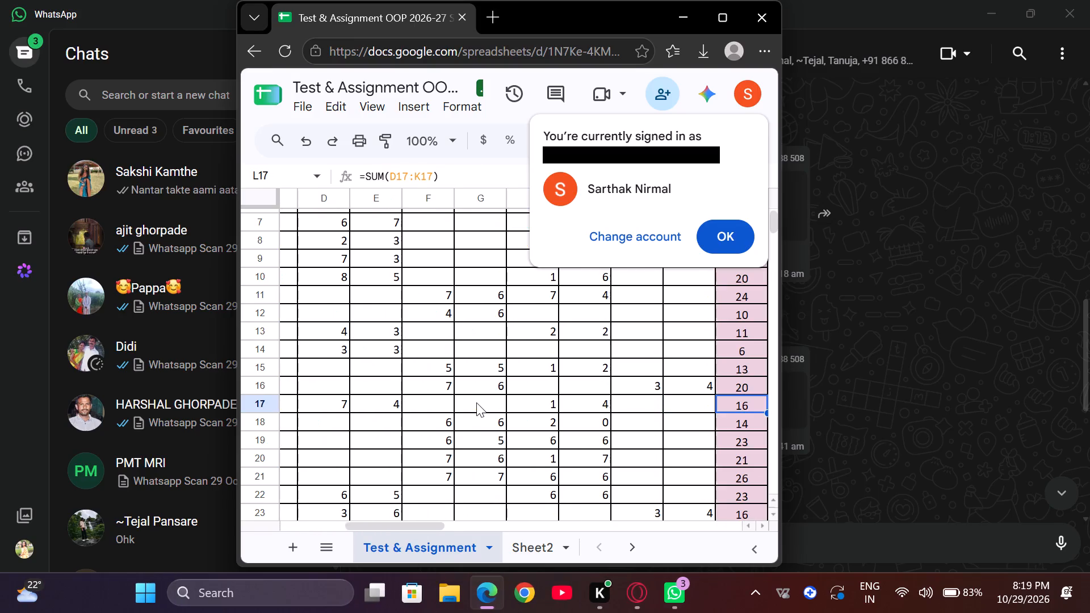
# Review row 17's marks from the Test total through the Assignment, Case Study and Quiz columns.
pyautogui.press('Right')
pyautogui.press('Right')
pyautogui.press('Right')
pyautogui.press('Right')
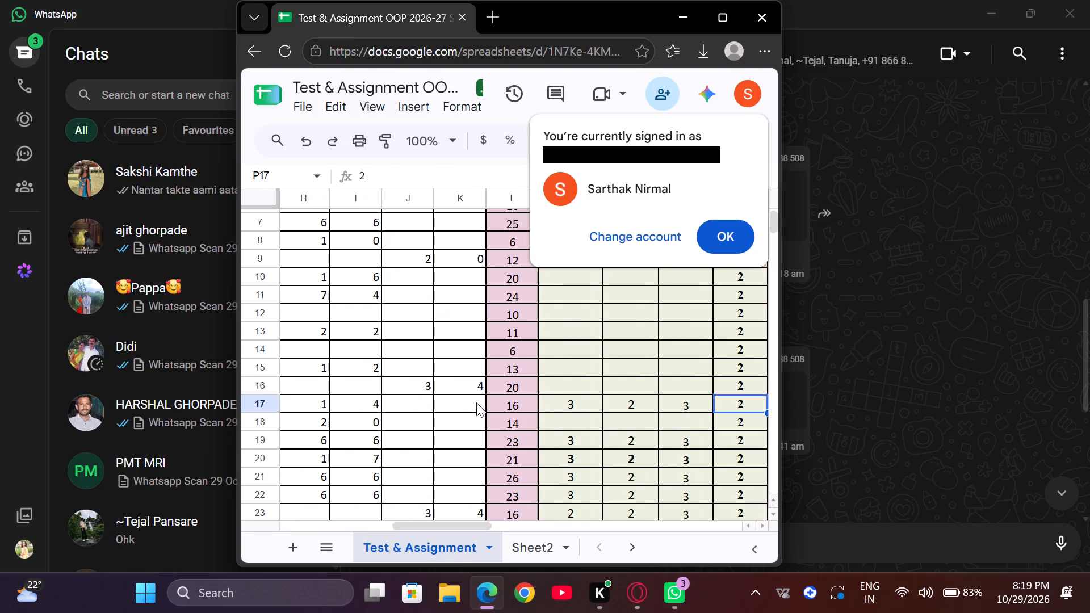
pyautogui.press('Right')
pyautogui.press('Right')
pyautogui.press('Right')
pyautogui.press('Right')
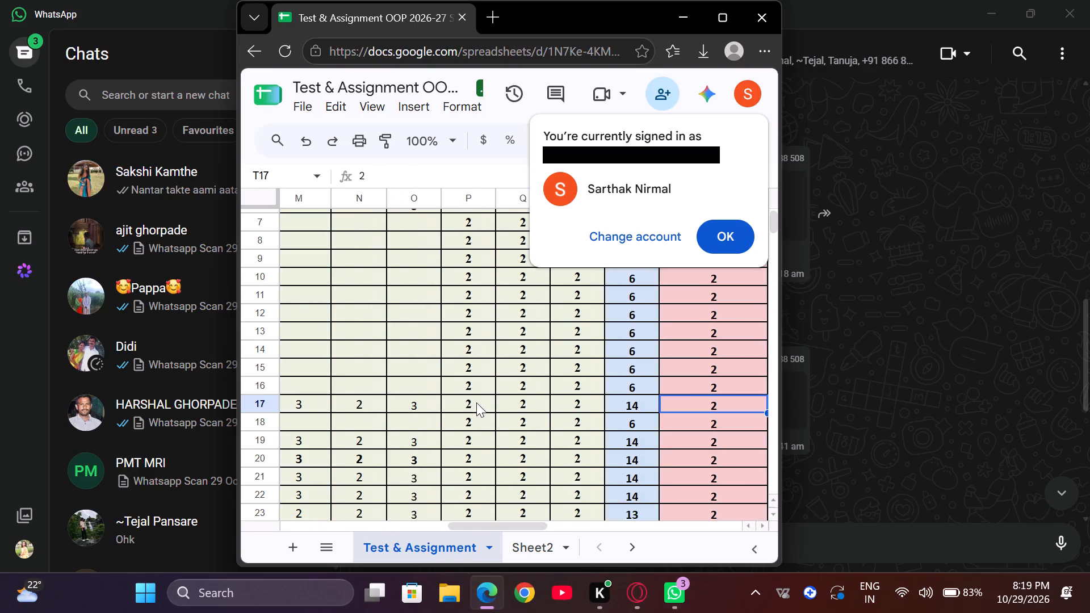
pyautogui.press('Right')
pyautogui.press('Right')
pyautogui.press('Right')
pyautogui.press('Right')
pyautogui.press('Right')
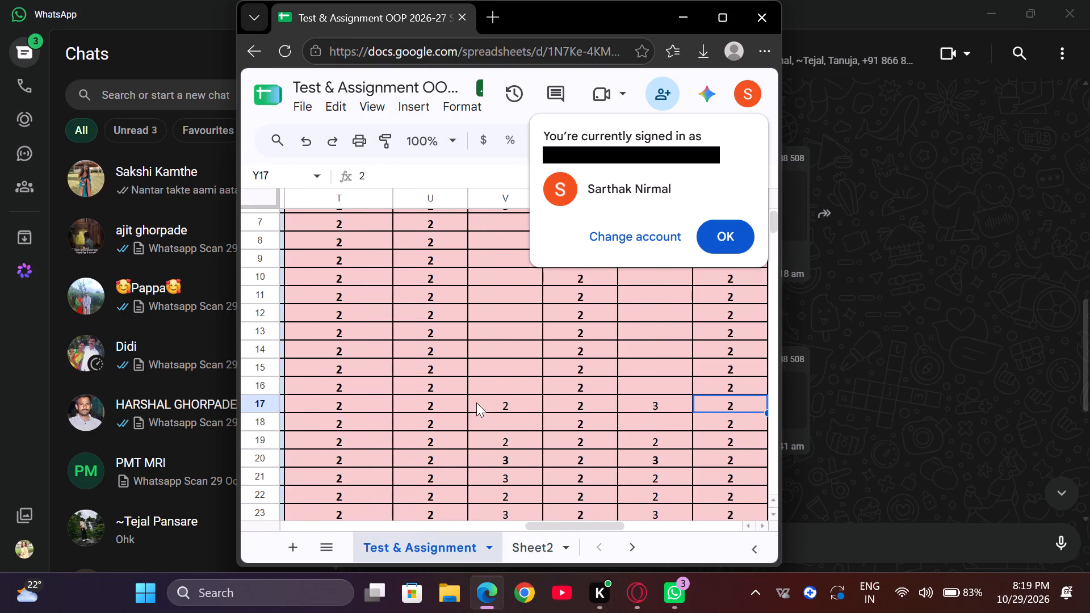
pyautogui.press('Right')
pyautogui.press('Right')
pyautogui.press('Right')
pyautogui.press('Right')
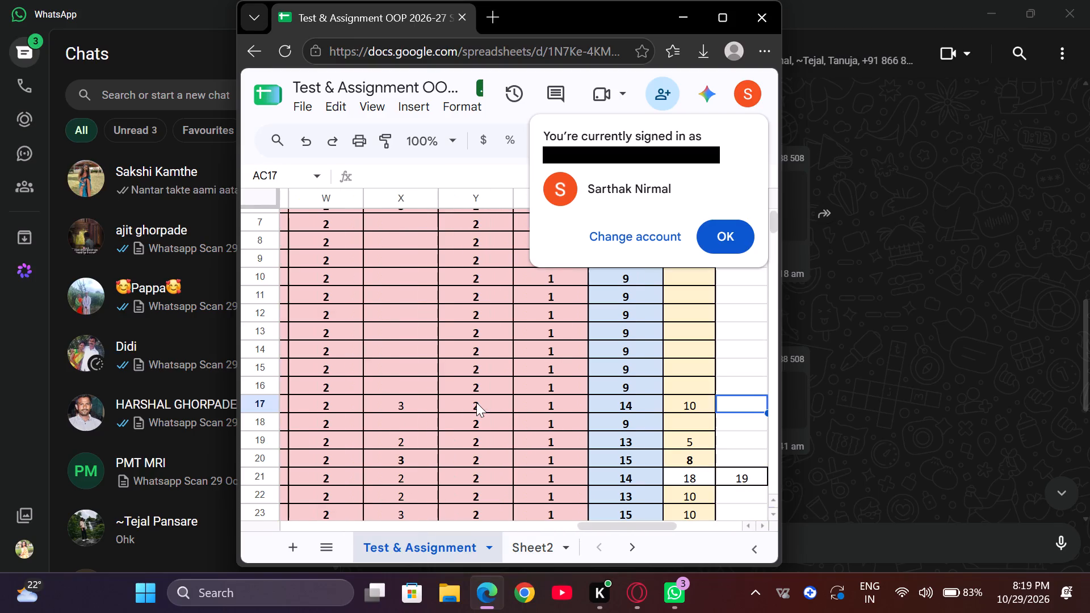
# Maximize the browser window showing the marks spreadsheet.
pyautogui.click(730, 15)
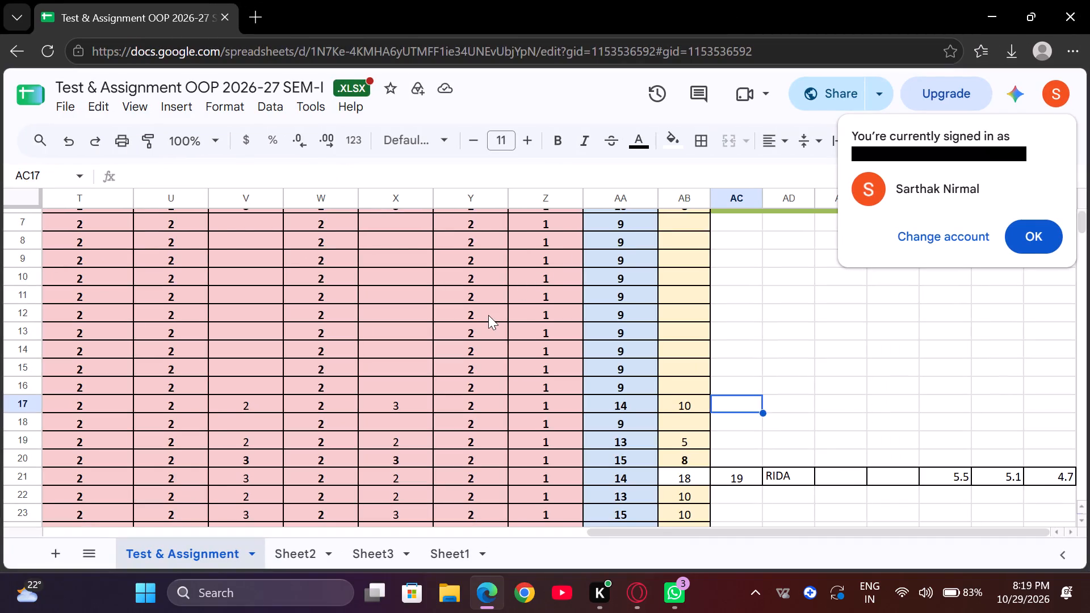
# Check row 17's marks again, going back across the row to the student's name.
pyautogui.press('Left')
pyautogui.press('Left')
pyautogui.press('Left')
pyautogui.press('Left')
pyautogui.press('Left')
pyautogui.press('Left')
pyautogui.press('Left')
pyautogui.press('Left')
pyautogui.press('Left')
pyautogui.press('Left')
pyautogui.press('Left')
pyautogui.press('Left')
pyautogui.press('Left')
pyautogui.press('Left')
pyautogui.press('Left')
pyautogui.press('Left')
pyautogui.press('Left')
pyautogui.press('Left')
pyautogui.press('Left')
pyautogui.press('Left')
pyautogui.press('Left')
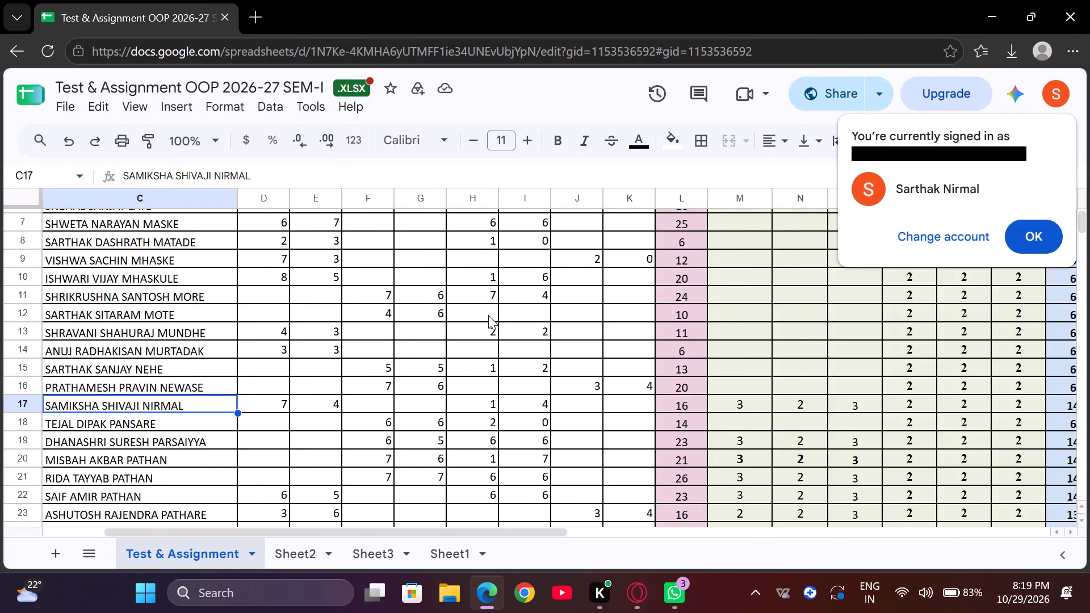
# Examine row 18's Test marks and total, up to the Assignment Q.1 cell.
pyautogui.press('Down')
pyautogui.press('Right')
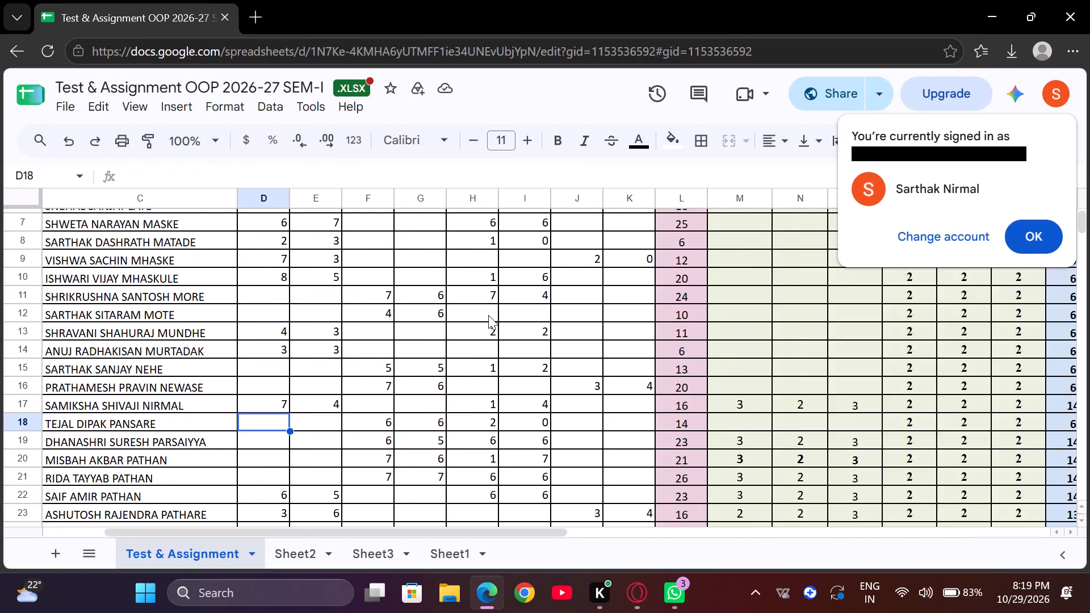
pyautogui.press('Right')
pyautogui.press('Right')
pyautogui.press('Right')
pyautogui.press('Right')
pyautogui.press('Right')
pyautogui.press('Right')
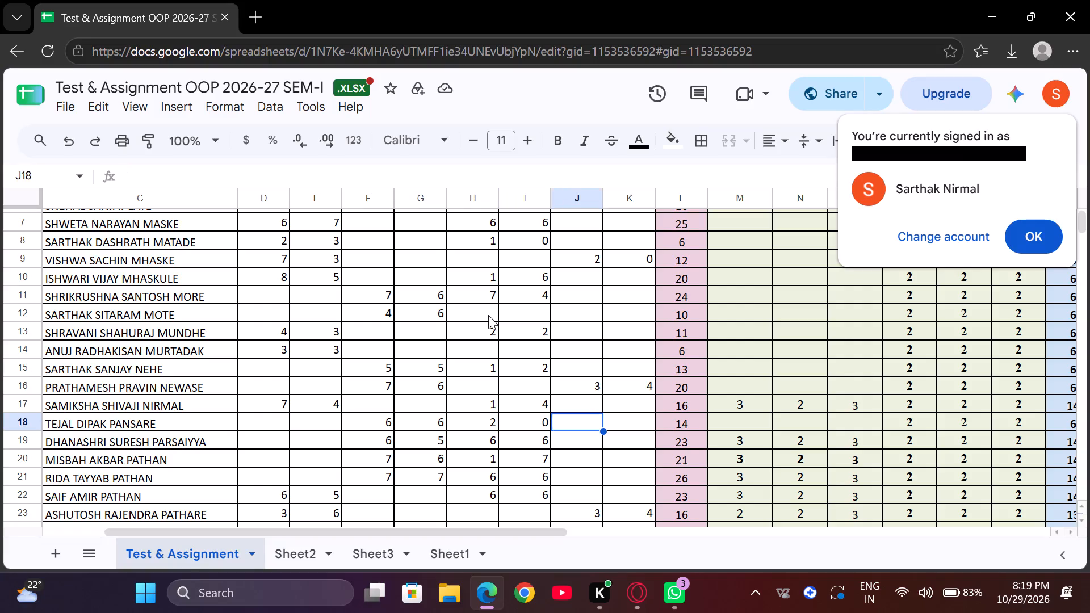
pyautogui.press('Right')
pyautogui.press('Right')
pyautogui.press('Right')
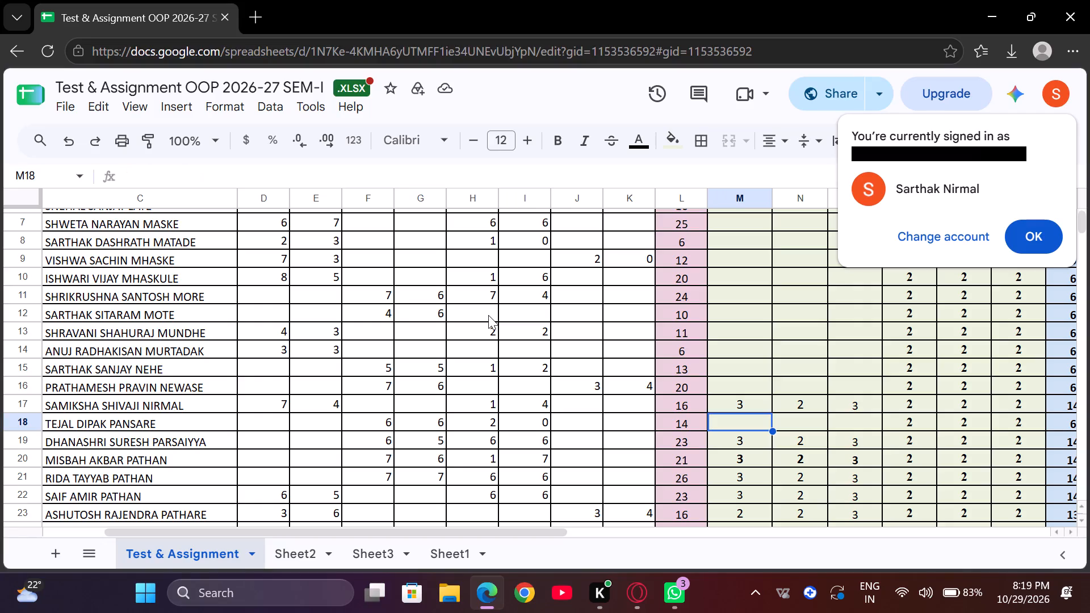
# Dismiss the notice about the currently signed-in account.
pyautogui.click(1029, 224)
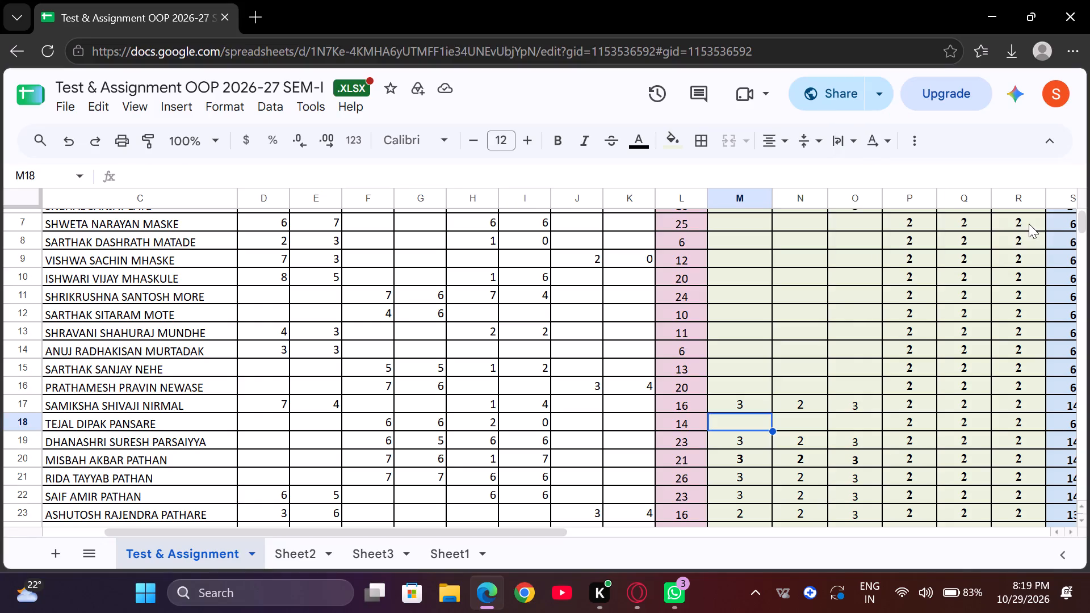
# Enter row 18's Assignment marks: 3 for Q.1, 2 for Q.2 and 3 for Q.3.
pyautogui.scroll(1, 893, 331)
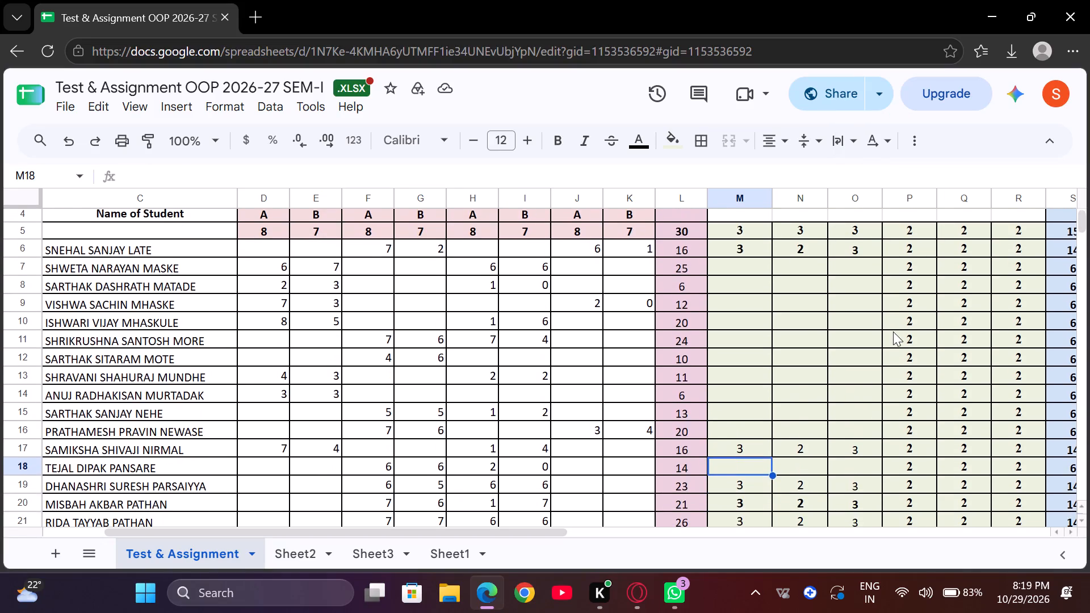
pyautogui.scroll(1, 893, 331)
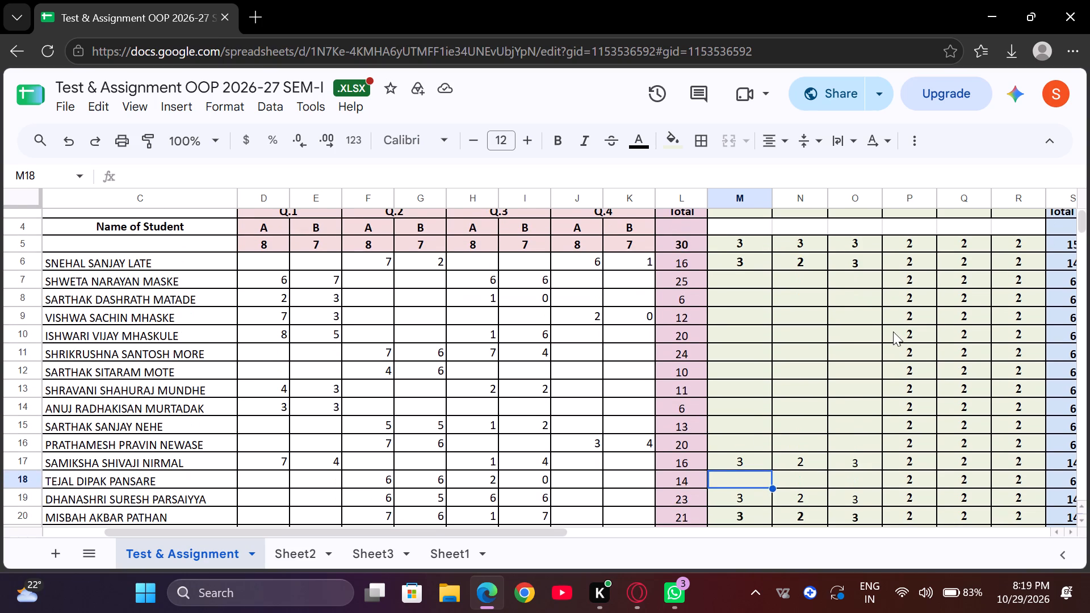
pyautogui.scroll(1, 893, 331)
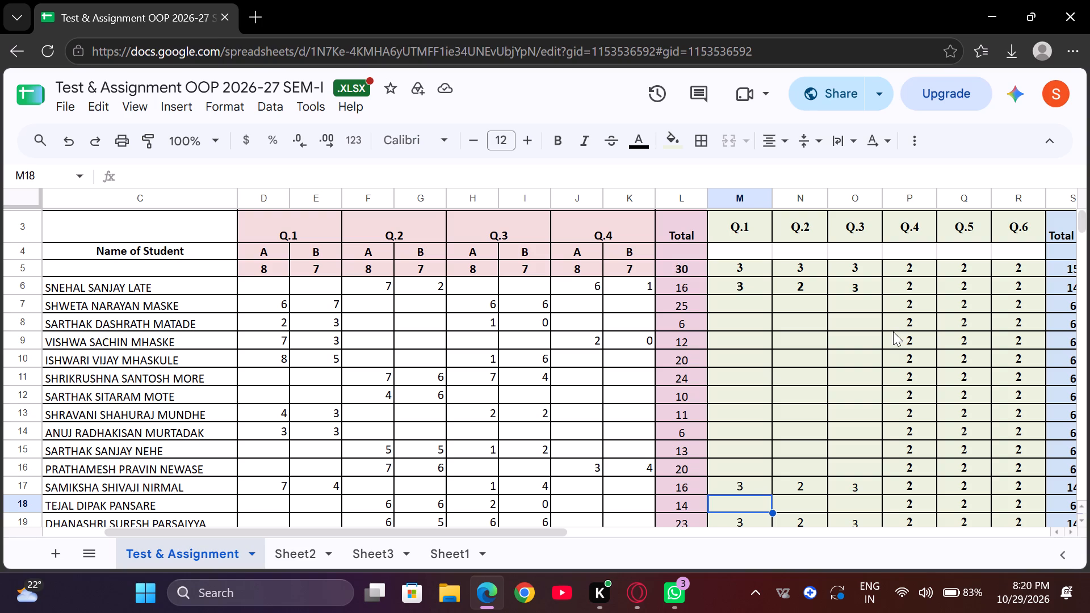
pyautogui.press('3')
pyautogui.click(727, 502)
pyautogui.press('3')
pyautogui.press('Right')
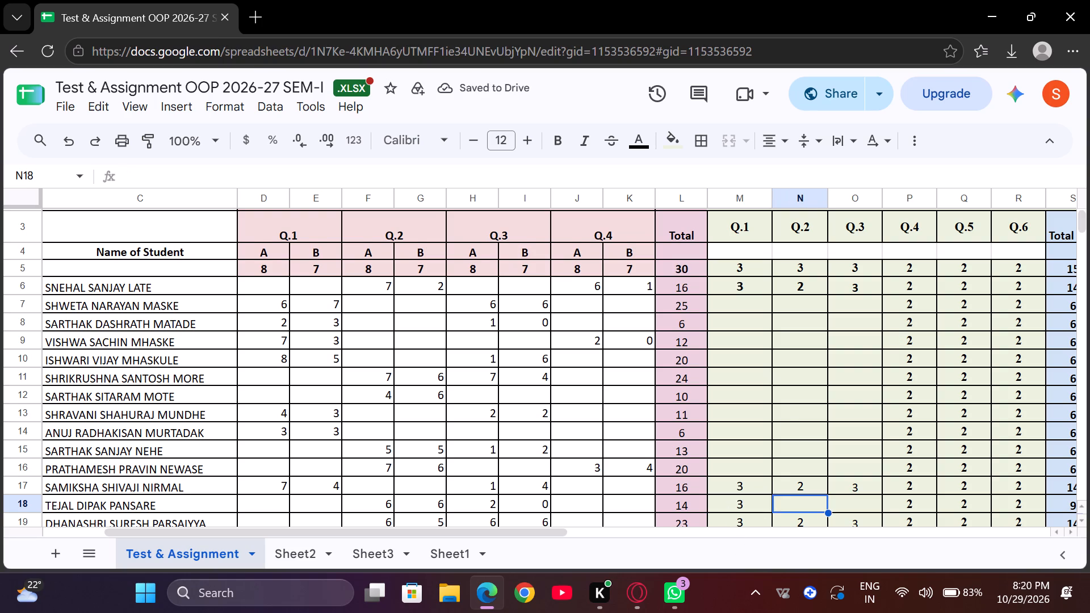
pyautogui.press('2')
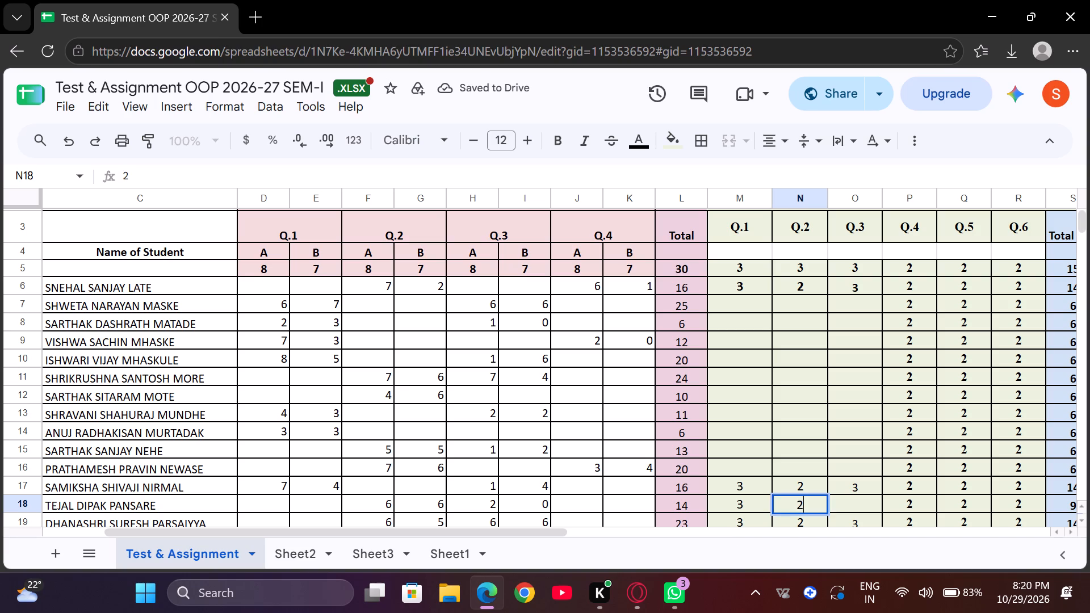
pyautogui.press('Right')
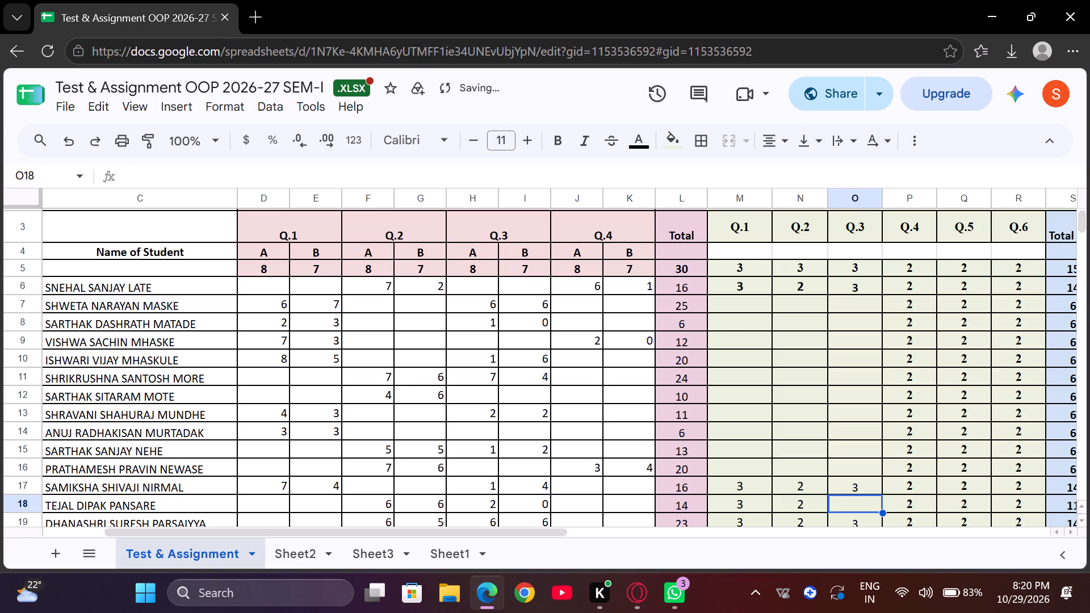
pyautogui.press('3')
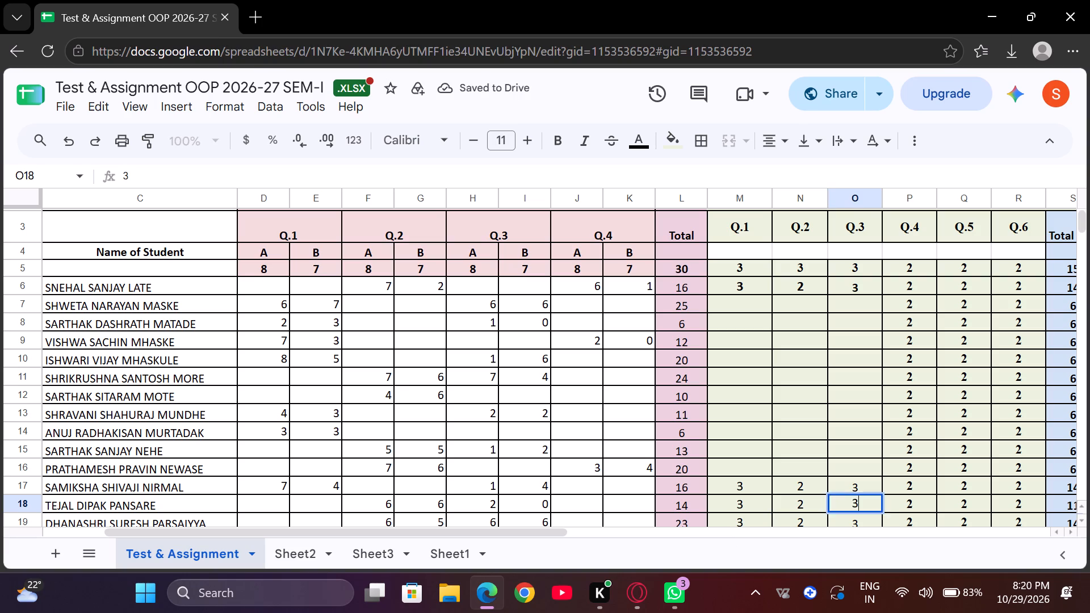
pyautogui.press('Right')
# Check row 18's Assignment marks for Q.1 to Q.6 against the column headings.
pyautogui.press('Right')
pyautogui.press('Right')
pyautogui.press('Right')
pyautogui.press('Right')
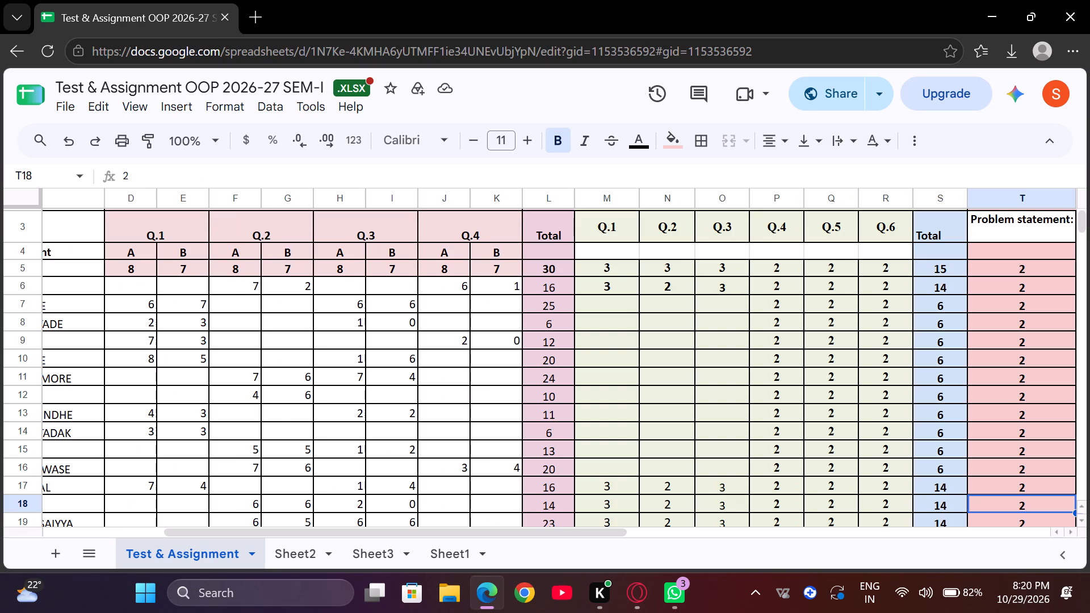
pyautogui.press('Left')
pyautogui.press('Left')
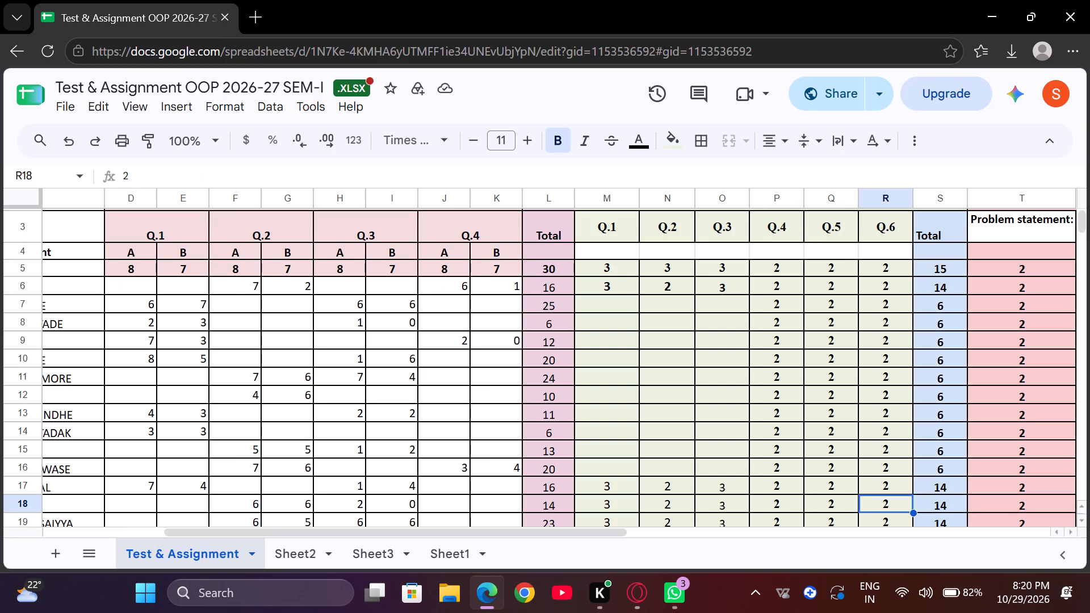
pyautogui.press('Left')
pyautogui.press('Left')
pyautogui.press('Left')
pyautogui.press('Left')
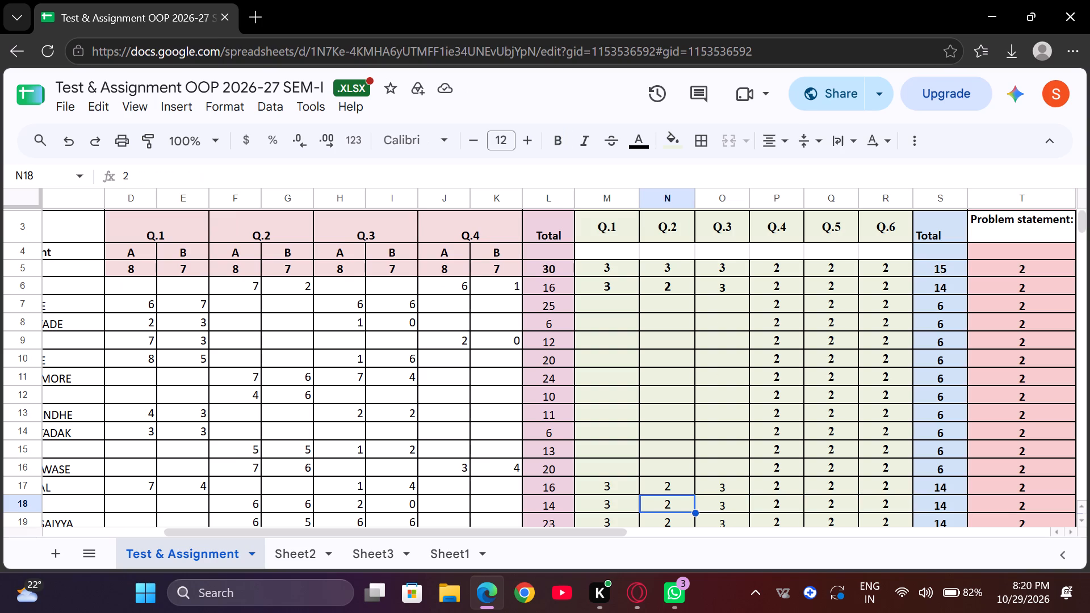
pyautogui.press('Left')
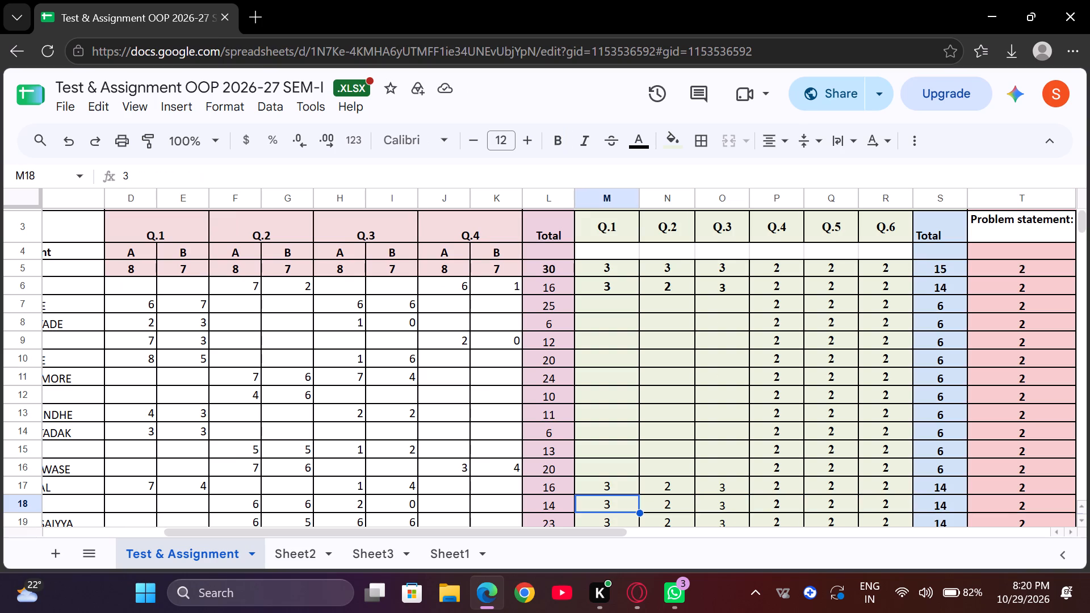
pyautogui.scroll(1, 727, 502)
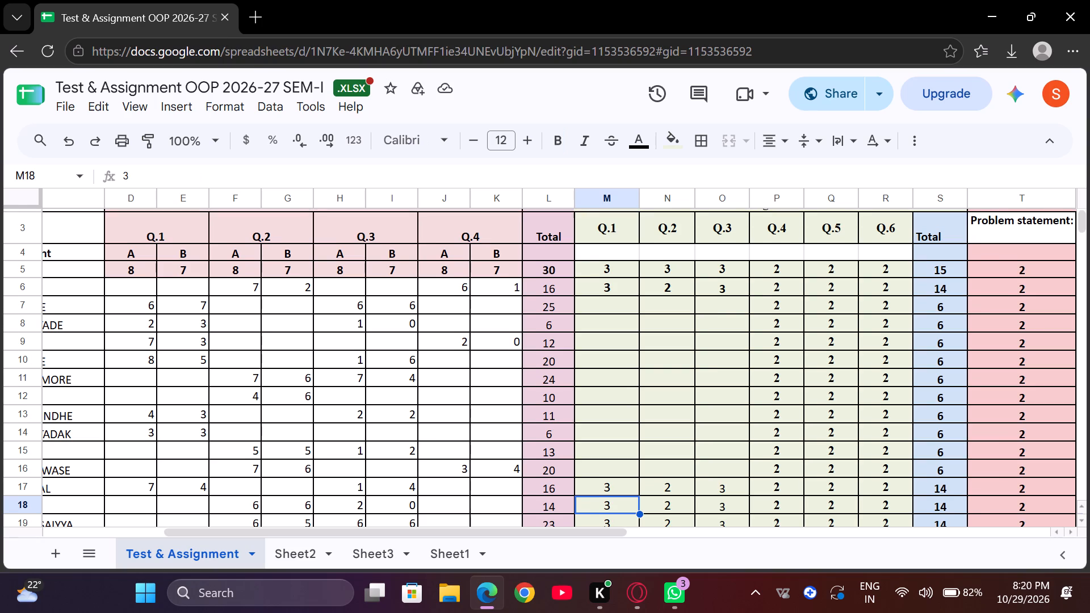
pyautogui.scroll(1, 727, 502)
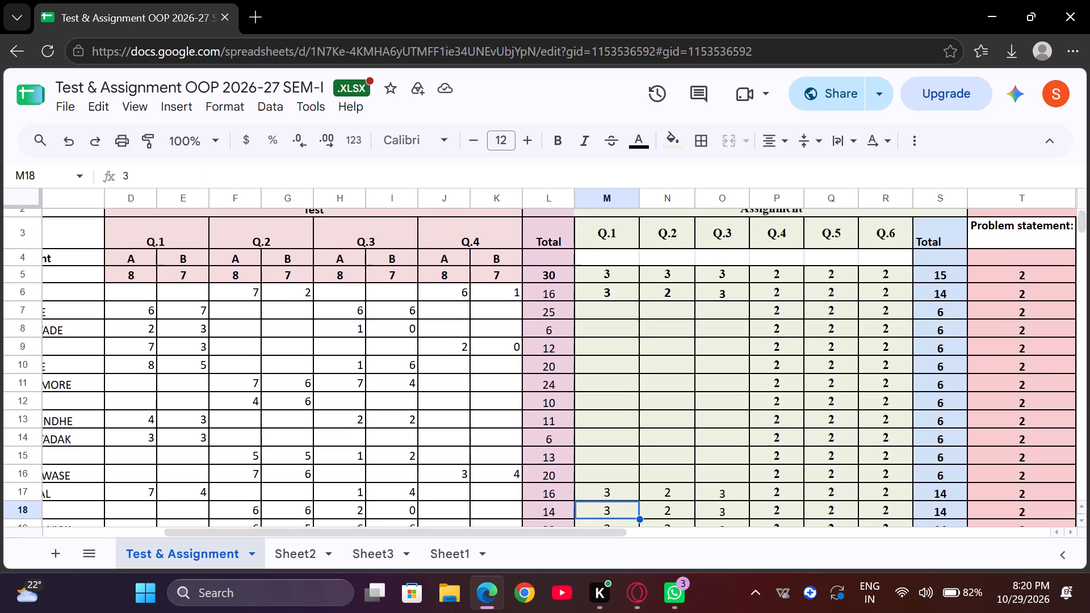
pyautogui.press('Right')
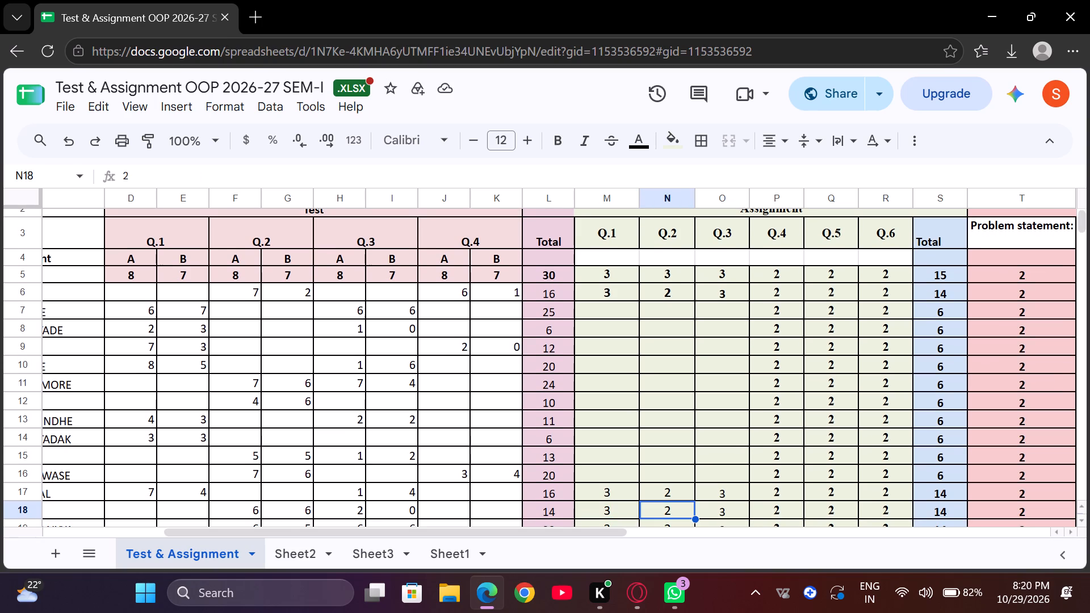
pyautogui.press('Right')
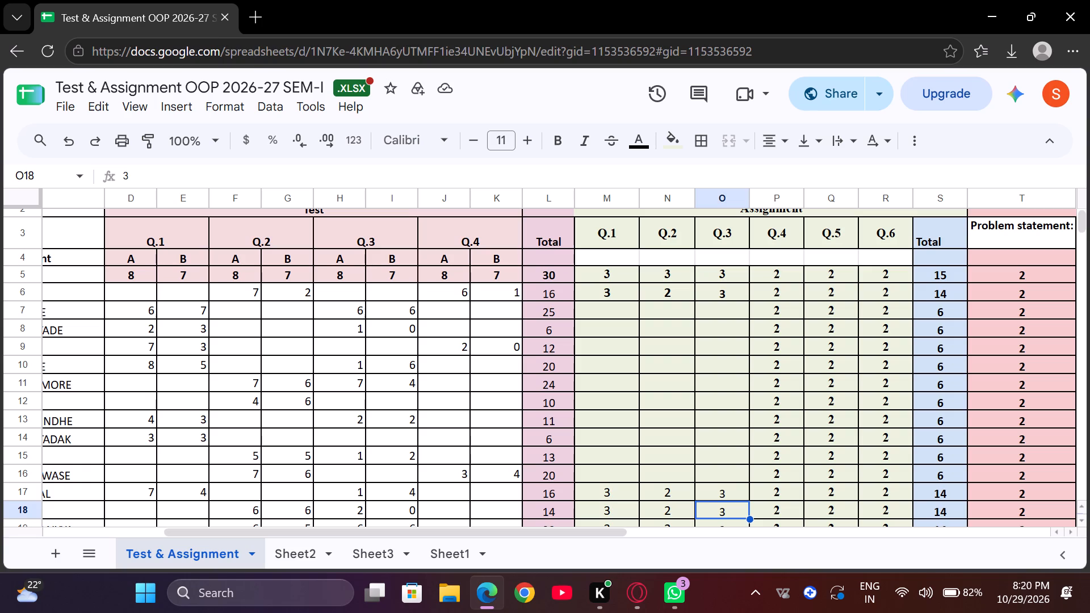
pyautogui.press('Right')
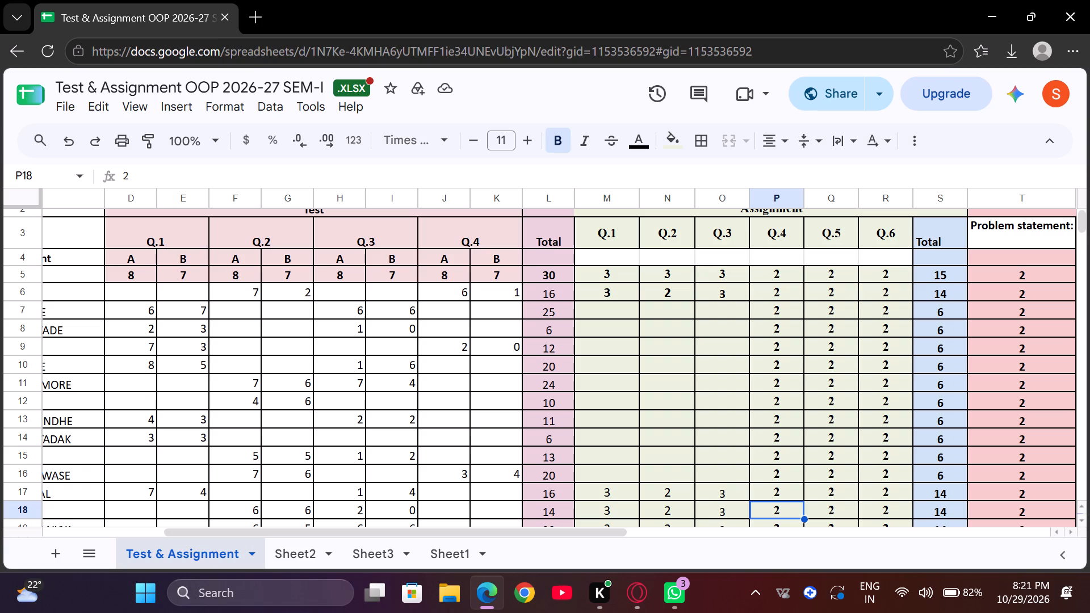
pyautogui.press('Right')
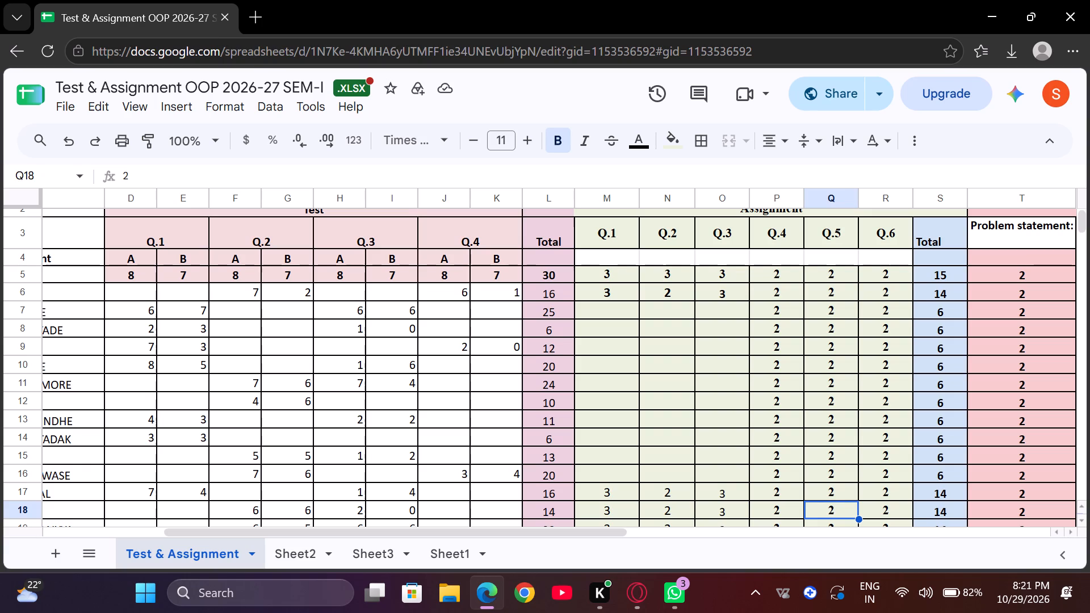
pyautogui.press('Right')
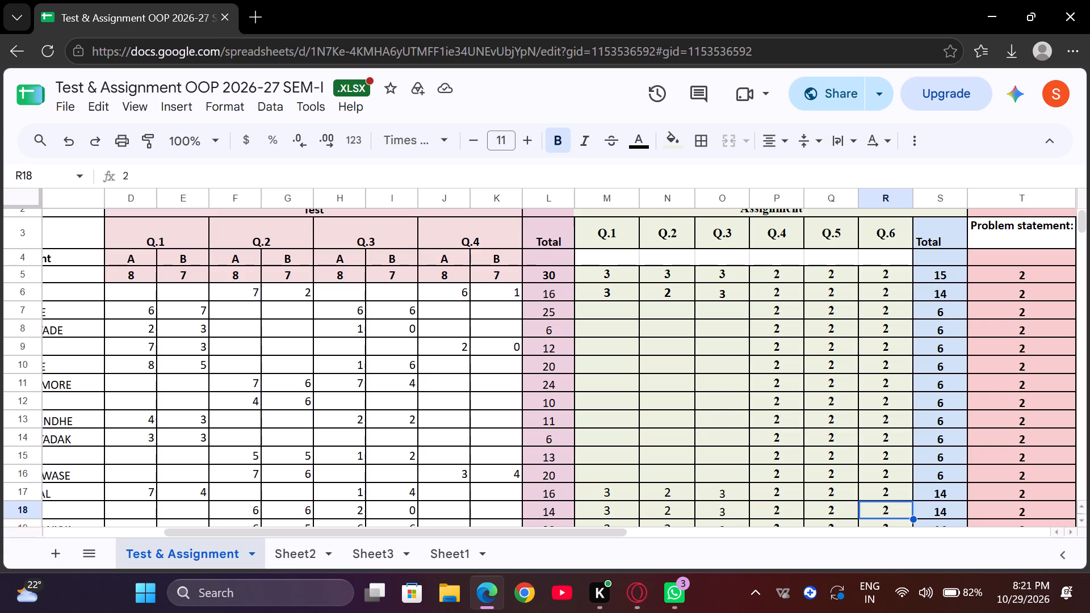
# Enter row 18's Case Study marks: 3 for OOP concepts and 2 for Implementation.
pyautogui.press('Right')
pyautogui.press('Right')
pyautogui.press('Right')
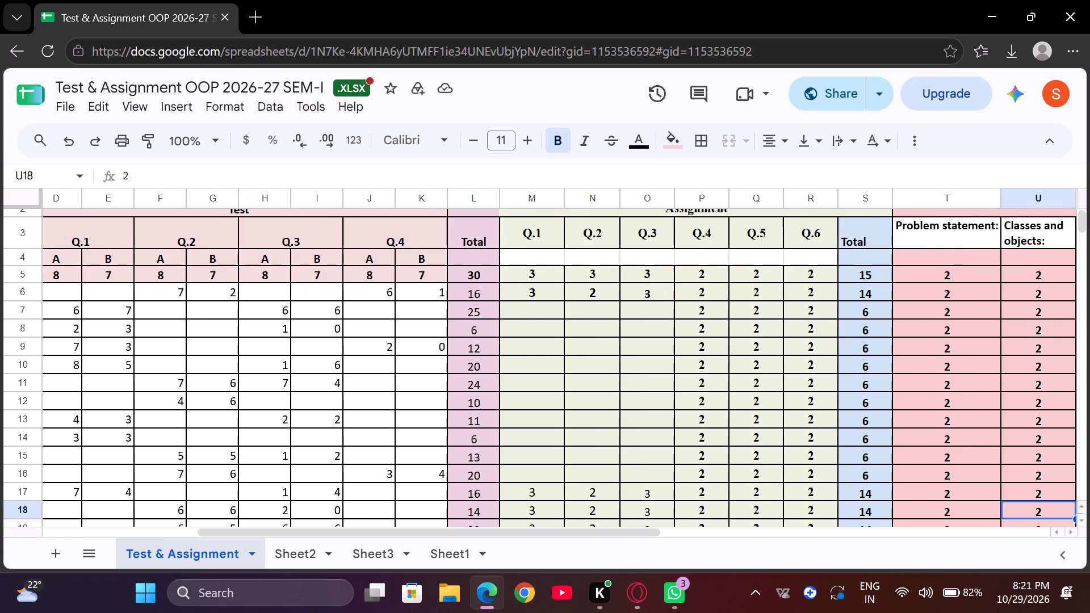
pyautogui.press('Right')
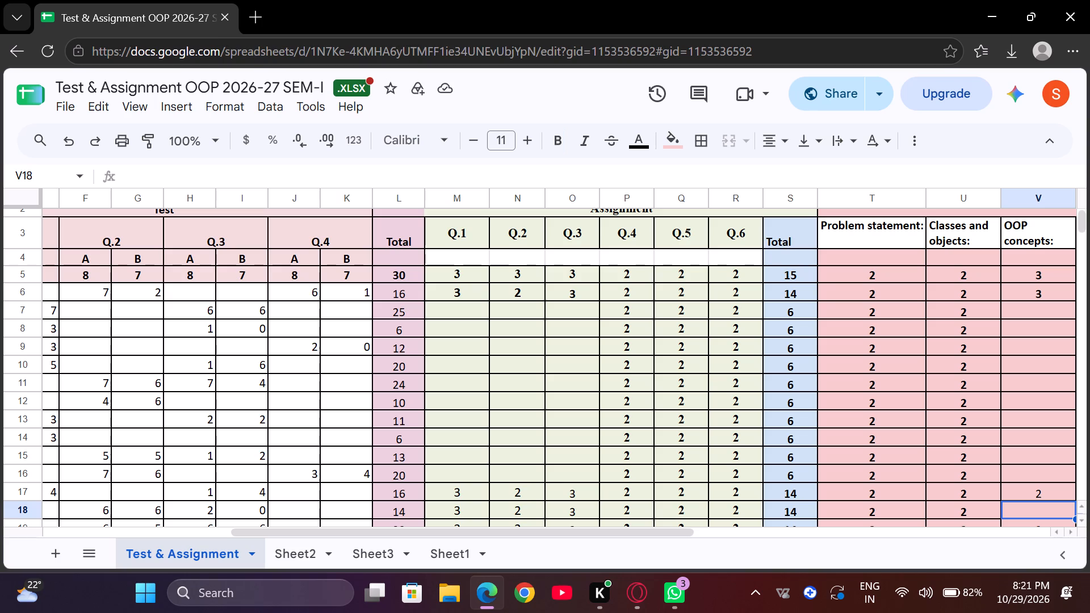
pyautogui.press('3')
pyautogui.press('Right')
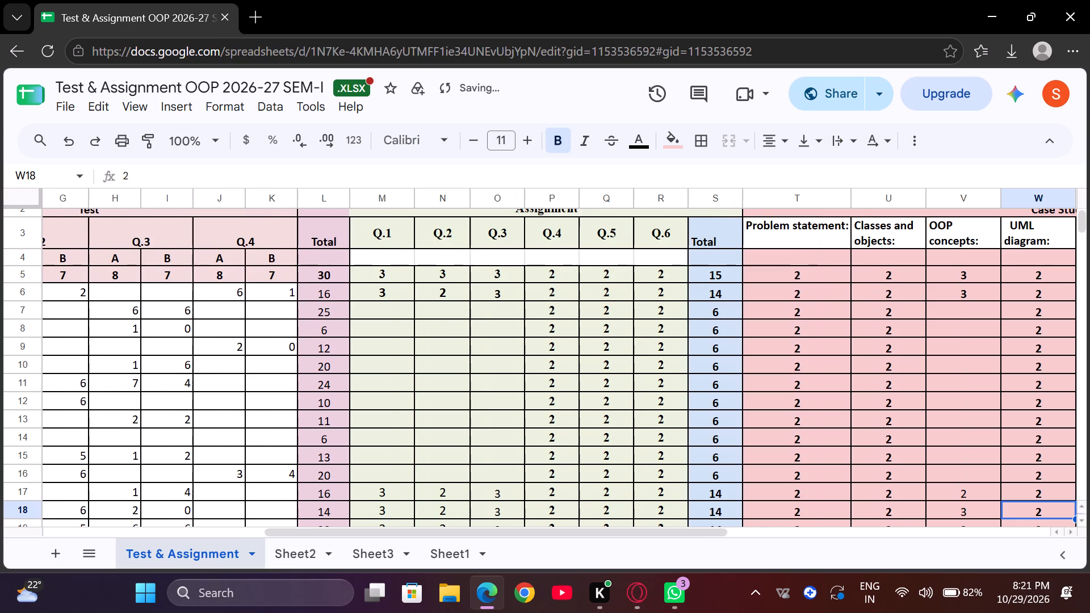
pyautogui.press('Right')
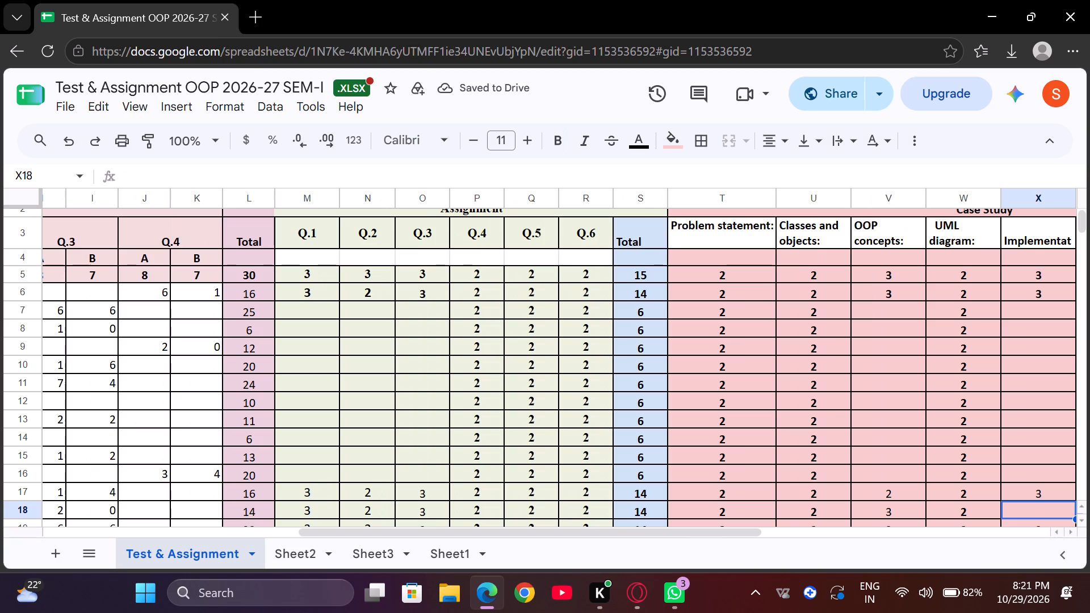
pyautogui.press('2')
pyautogui.press('Right')
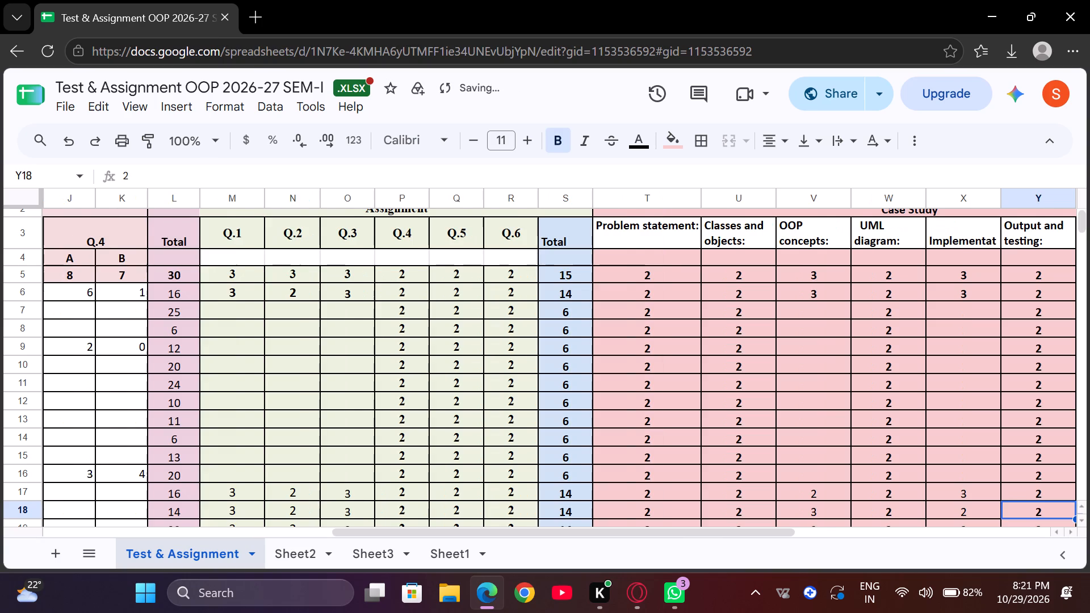
pyautogui.press('Right')
pyautogui.press('Right')
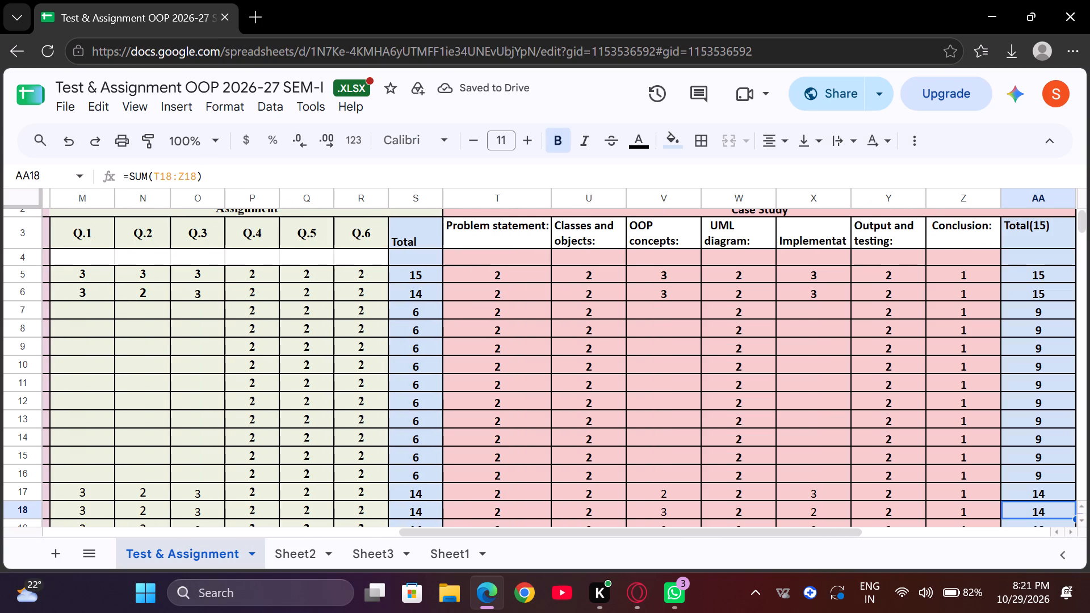
# Check the spreadsheet's document status and close it again.
pyautogui.click(440, 88)
pyautogui.click(550, 72)
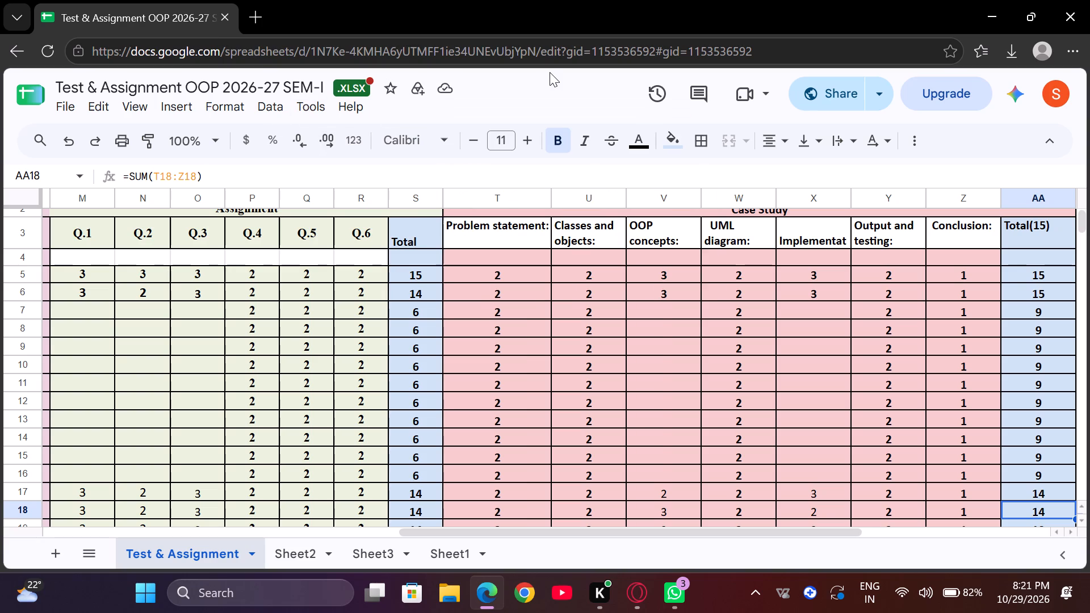
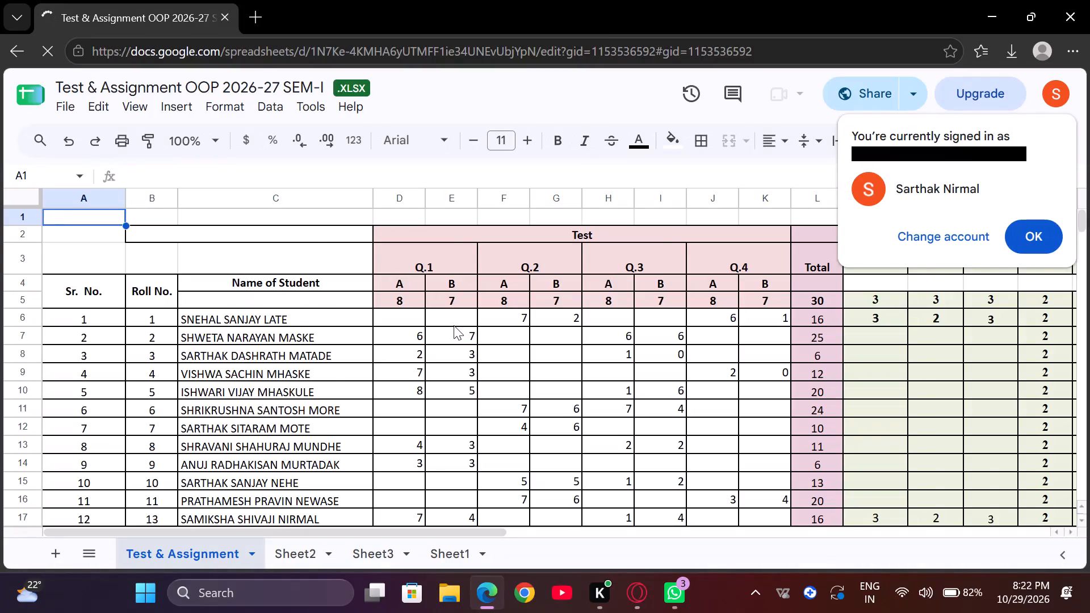
# Check the Assignment, Case Study and Quiz marks recorded for rows 17 and 18 in the reloaded sheet.
pyautogui.scroll(-1, 454, 325)
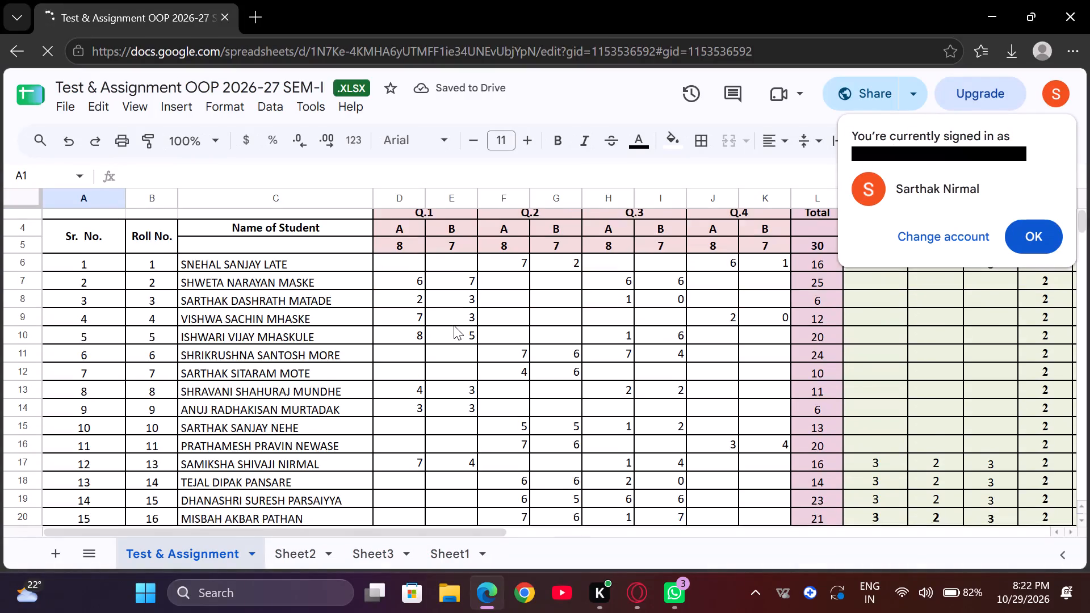
pyautogui.scroll(-1, 454, 325)
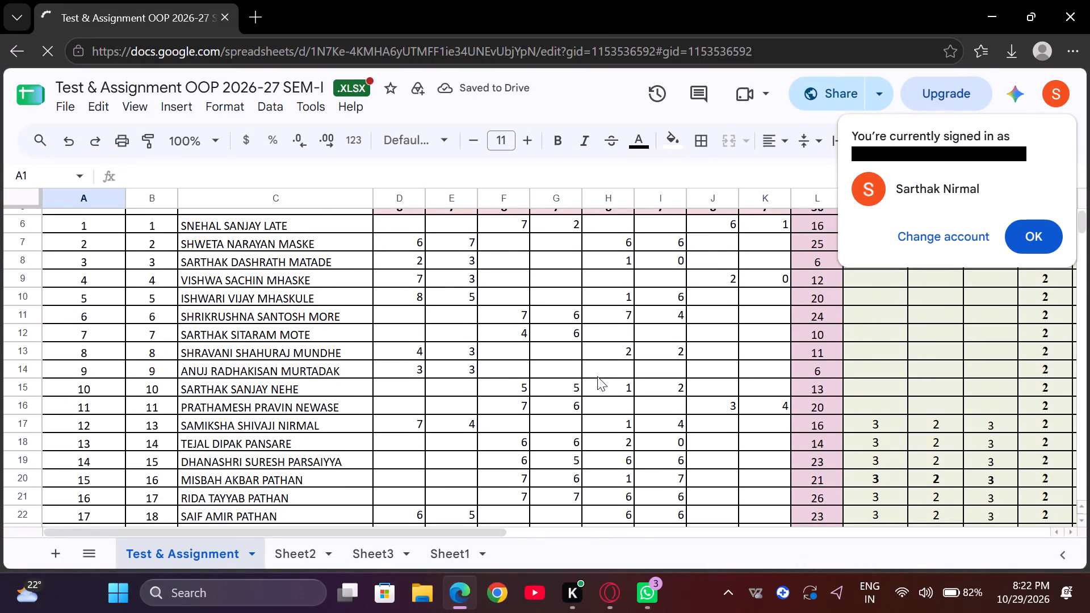
pyautogui.click(883, 434)
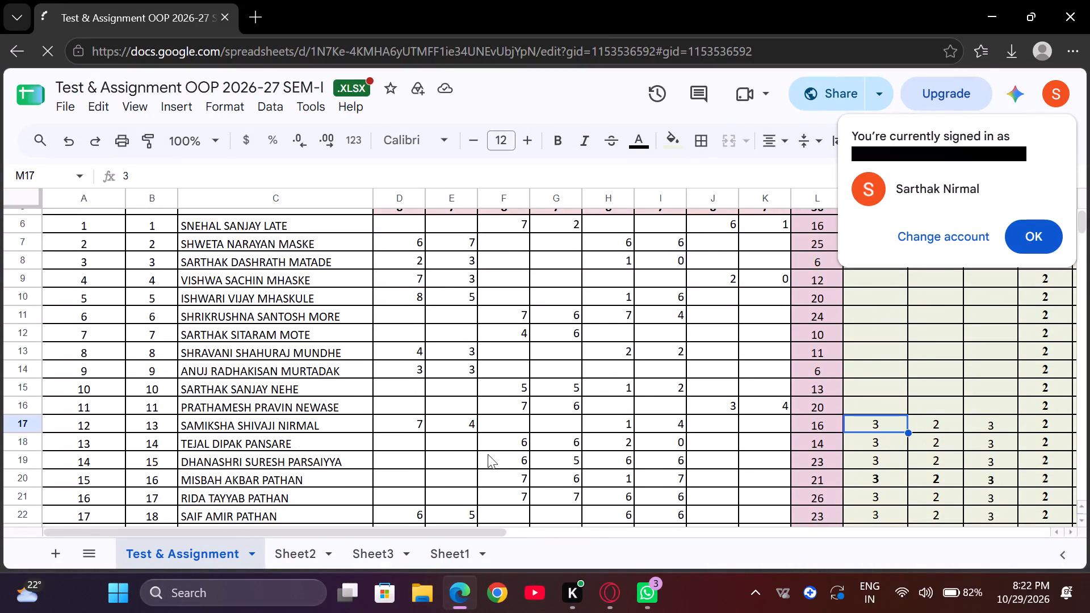
pyautogui.hscroll(-2, 974, 435)
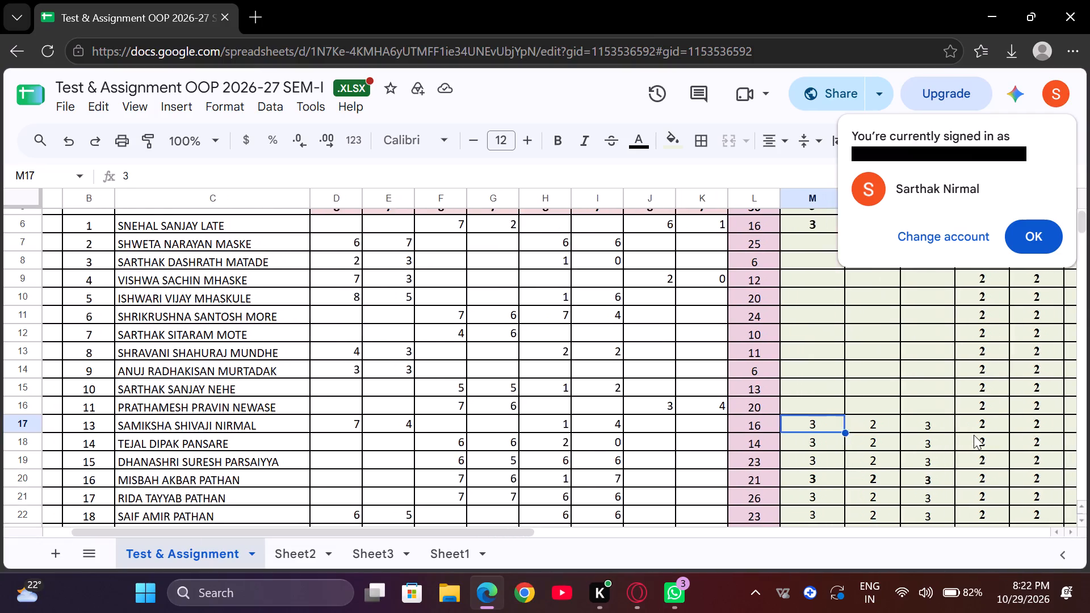
pyautogui.hscroll(-4, 974, 435)
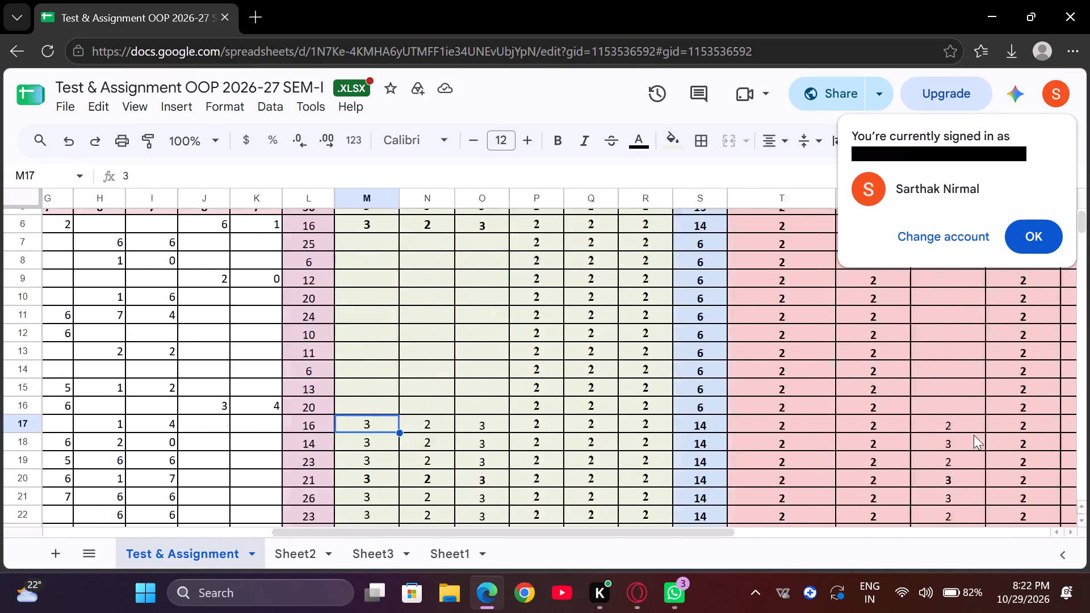
pyautogui.hscroll(-5, 974, 435)
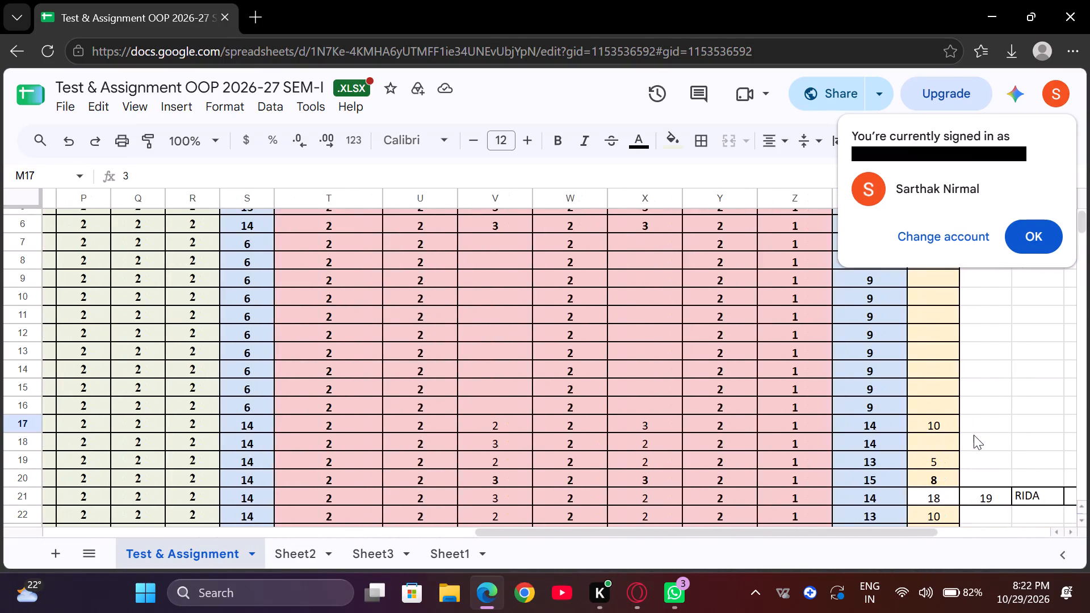
pyautogui.click(927, 401)
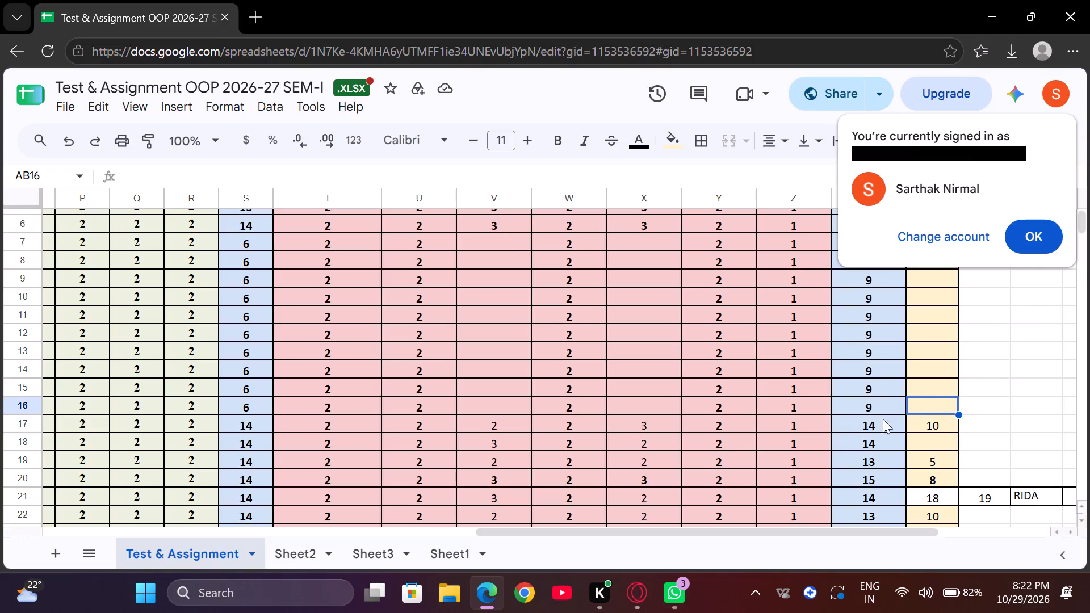
pyautogui.hscroll(7, 733, 436)
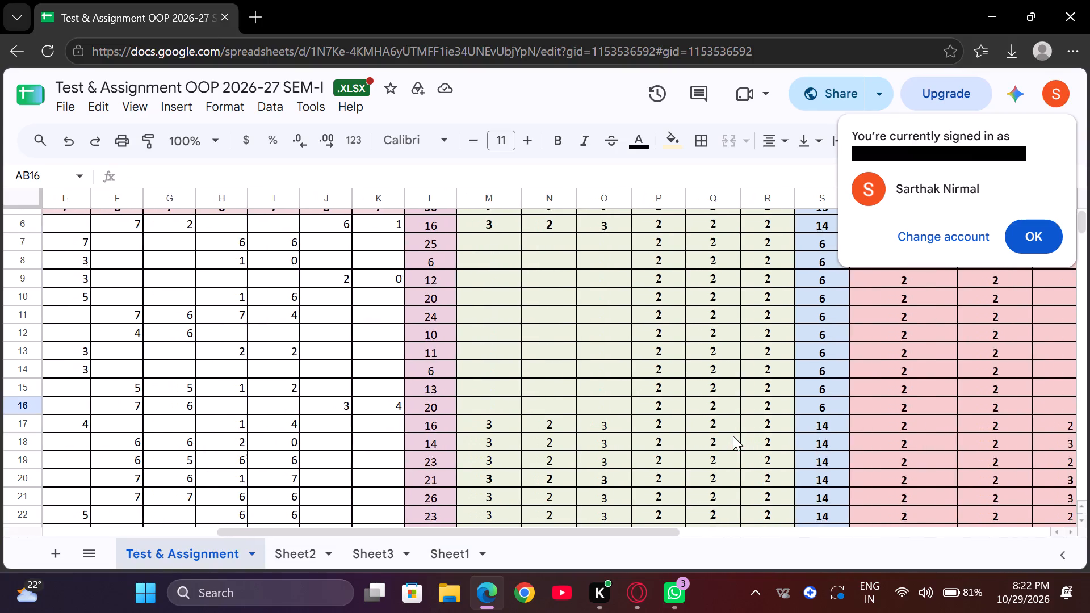
pyautogui.hscroll(5, 733, 436)
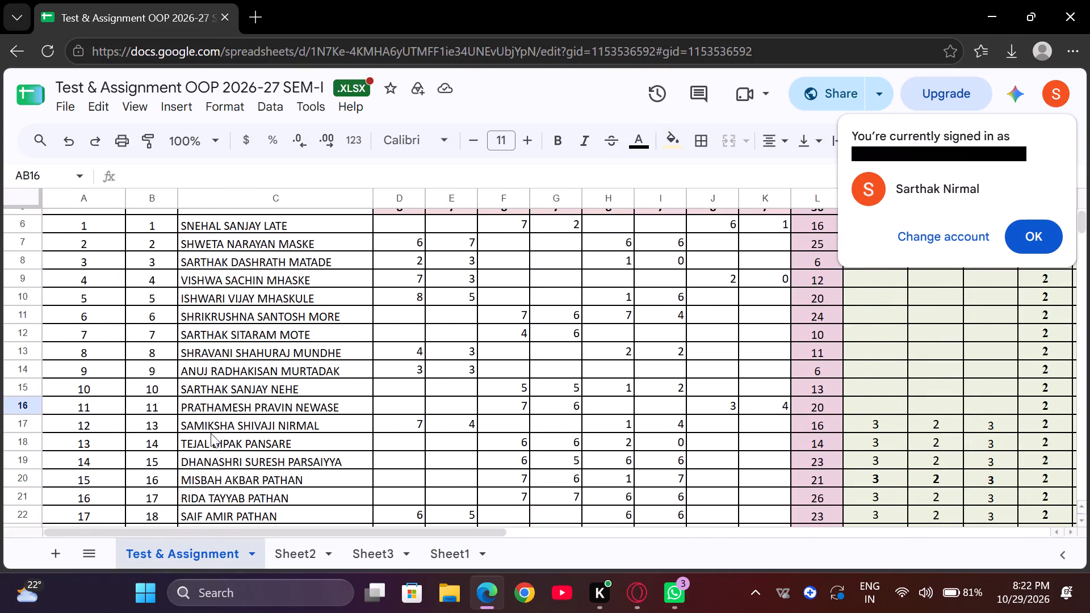
# Enter 10 as row 18's Quiz mark in cell AB18.
pyautogui.click(211, 433)
pyautogui.click(230, 448)
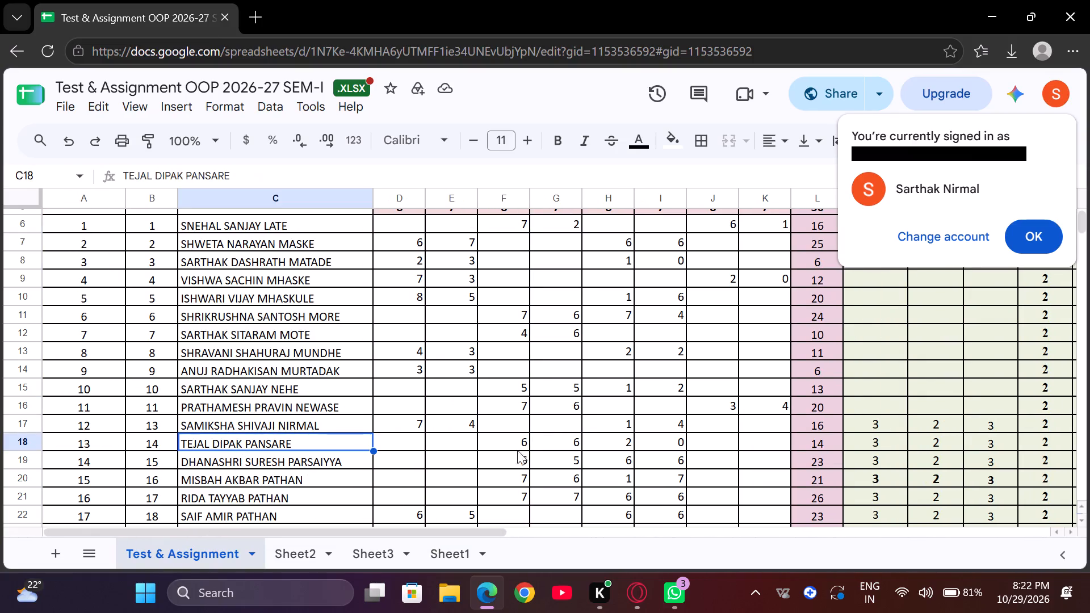
pyautogui.hscroll(-1, 1021, 436)
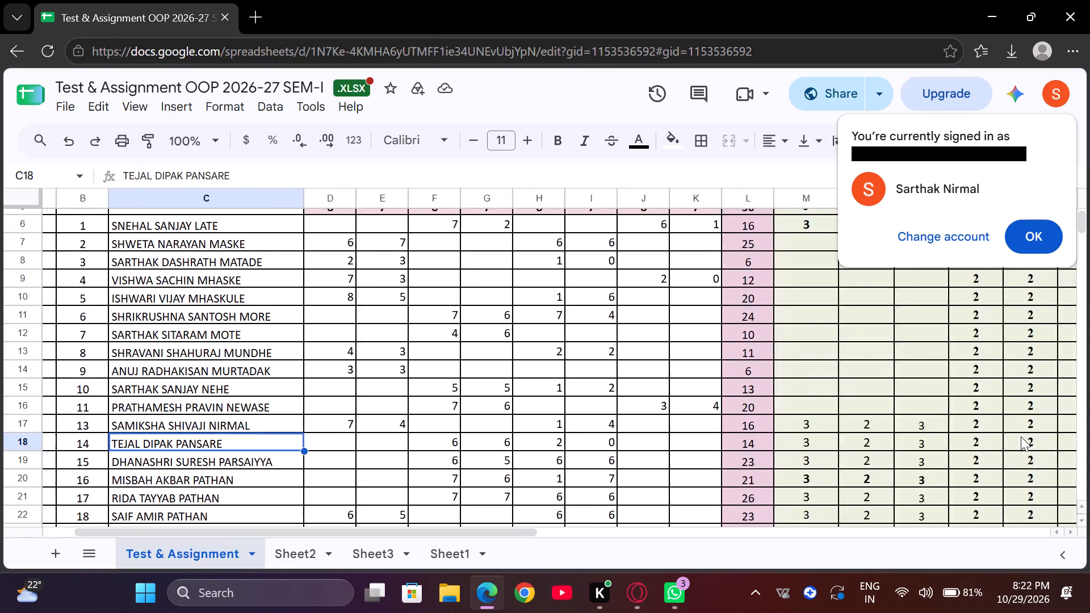
pyautogui.hscroll(-5, 1021, 436)
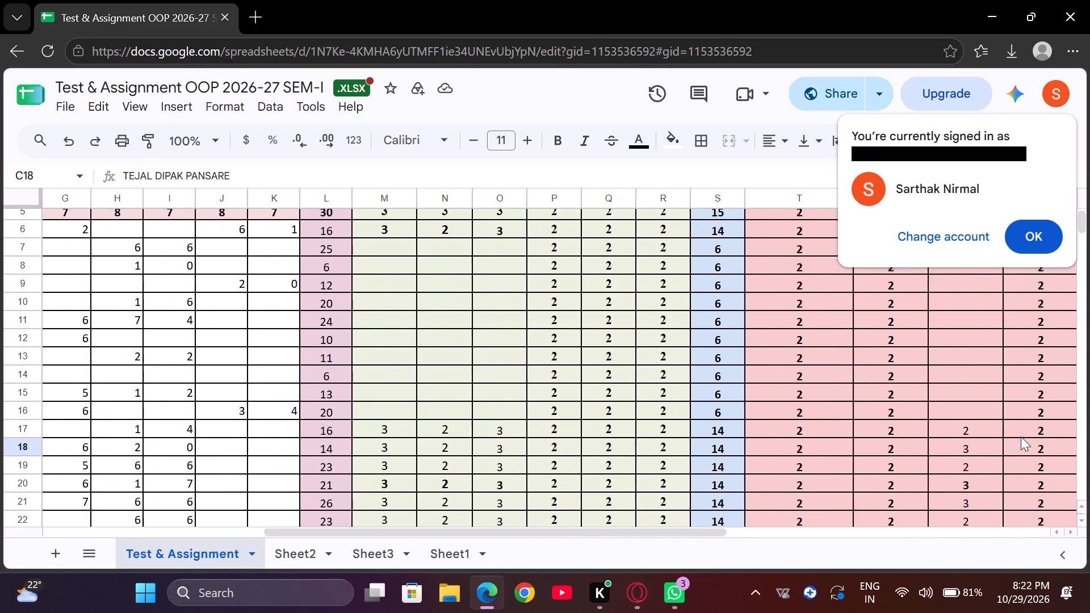
pyautogui.hscroll(-1, 1021, 436)
pyautogui.press('Right')
pyautogui.press('Right')
pyautogui.press('Right')
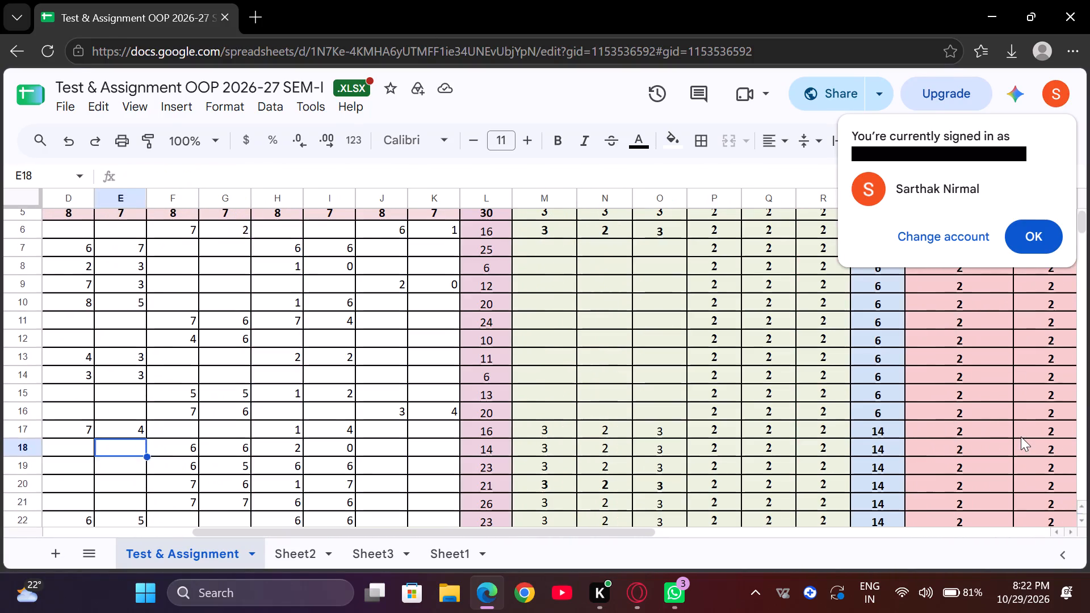
pyautogui.press('Right')
pyautogui.press('Right')
pyautogui.press('Right')
pyautogui.press('Right')
pyautogui.press('Right')
pyautogui.press('Right')
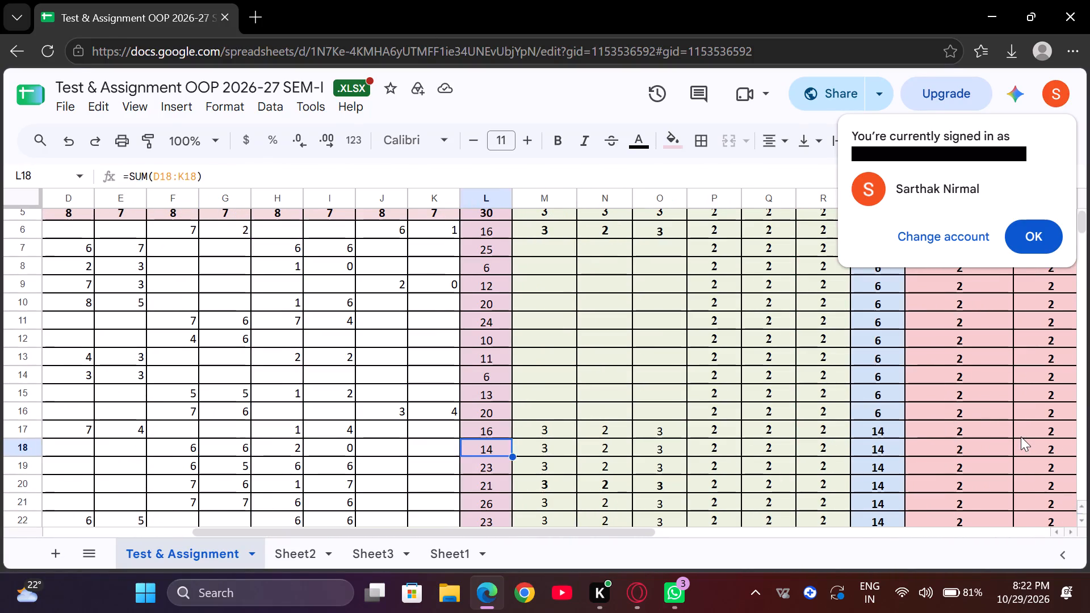
pyautogui.press('Right')
pyautogui.press('Right')
pyautogui.press('Right')
pyautogui.press('Right')
pyautogui.press('Right')
pyautogui.press('Right')
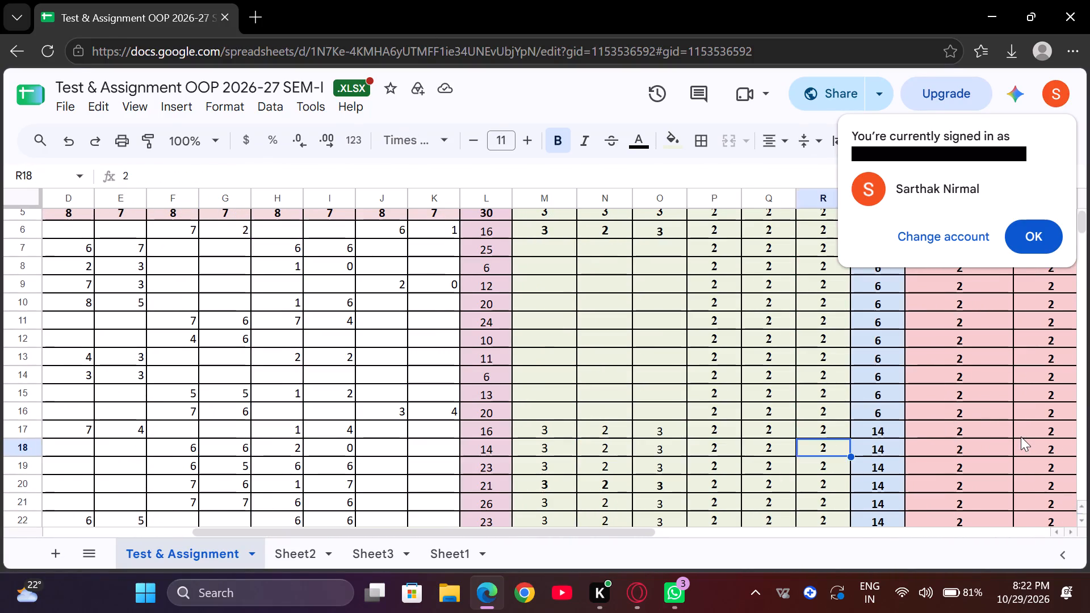
pyautogui.press('Right')
pyautogui.press('Right')
pyautogui.press('Right')
pyautogui.press('Right')
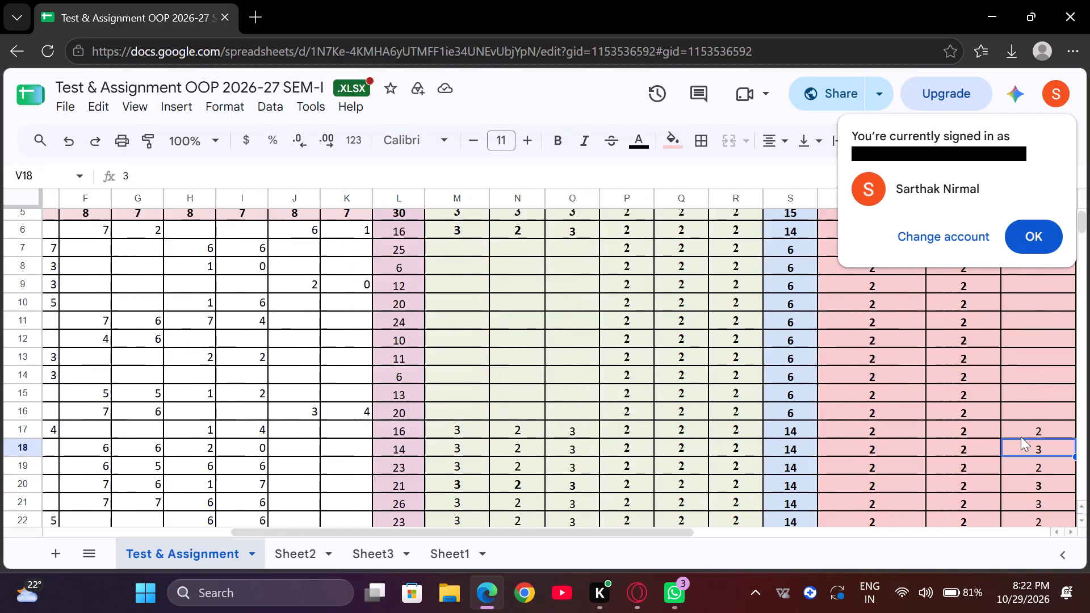
pyautogui.press('Right')
pyautogui.press('Right')
pyautogui.press('Right')
pyautogui.press('Right')
pyautogui.press('Right')
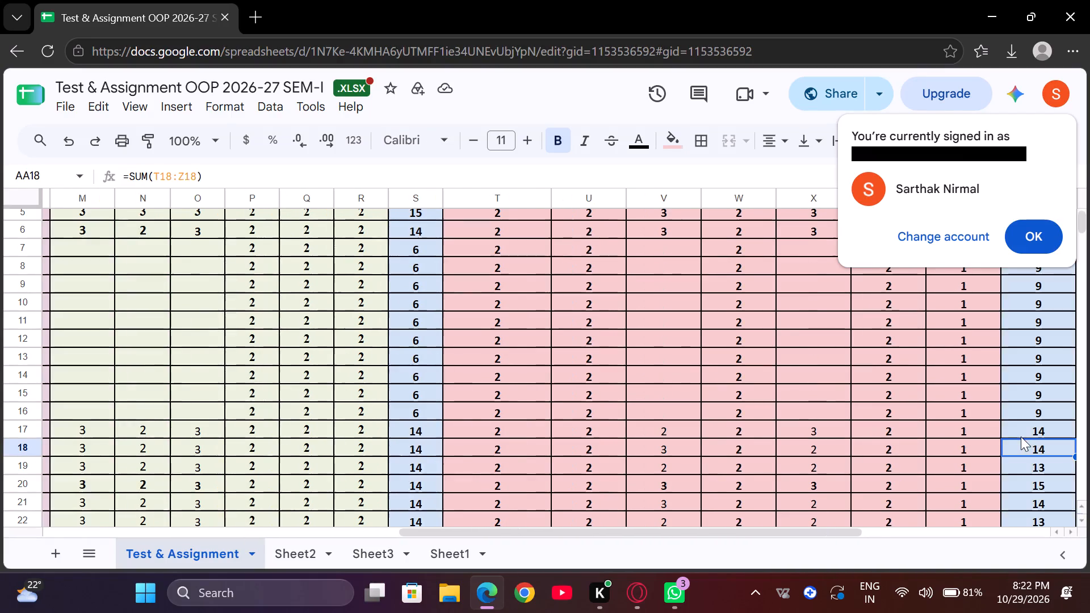
pyautogui.press('Right')
pyautogui.write('10')
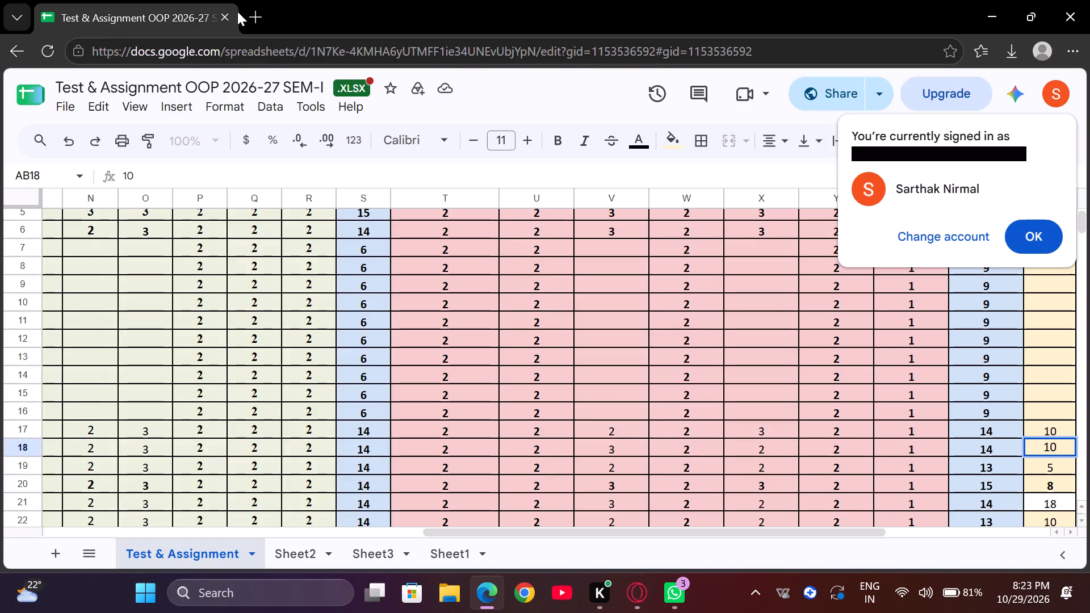
# Close the browser tab holding the Test & Assignment OOP 2026-27 SEM-I spreadsheet.
pyautogui.click(216, 11)
pyautogui.click(216, 11)
pyautogui.click(228, 9)
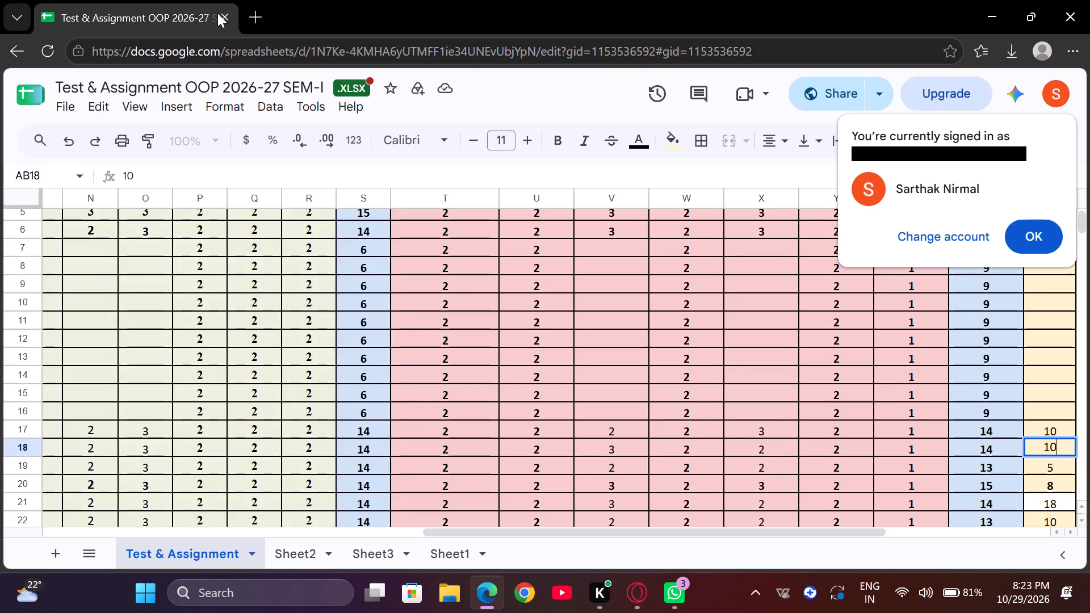
pyautogui.click(218, 13)
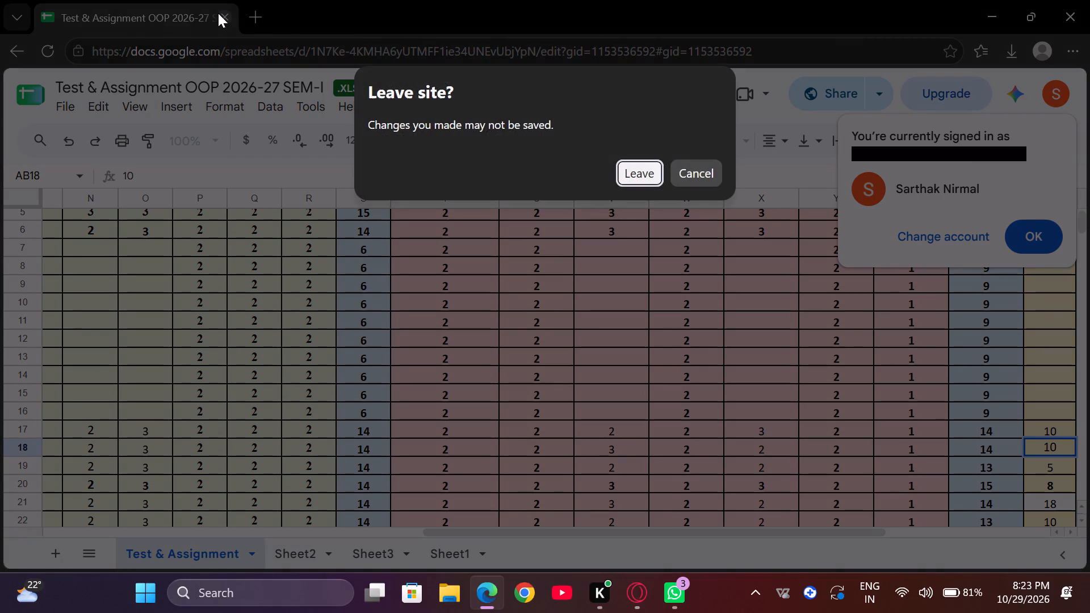
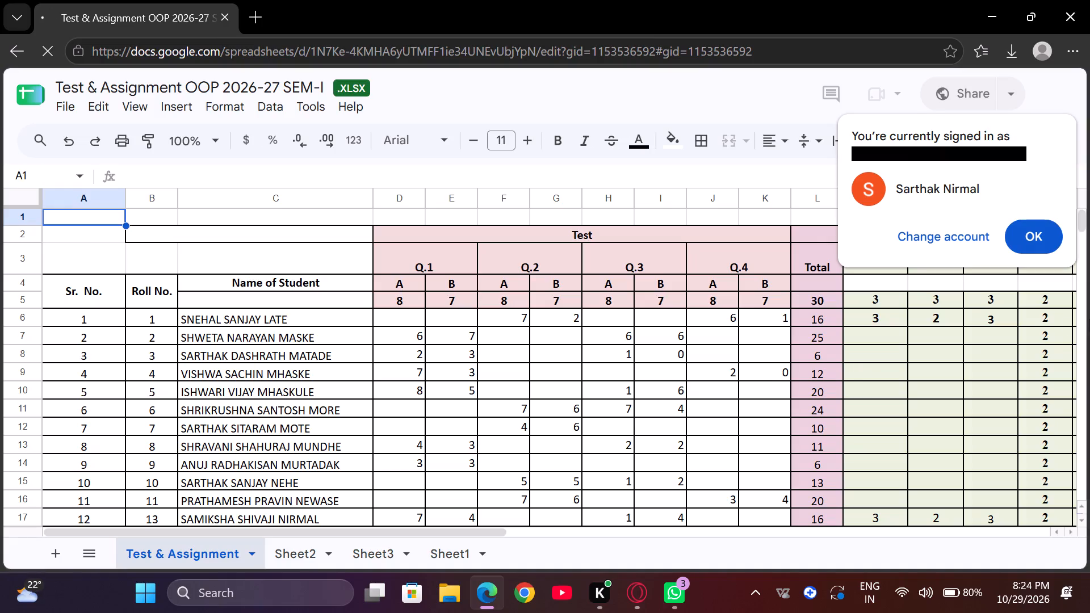
# Check row 18's Test, Assignment and Case Study marks in the reopened Test & Assignment sheet, across to column AA.
pyautogui.scroll(-1, 326, 393)
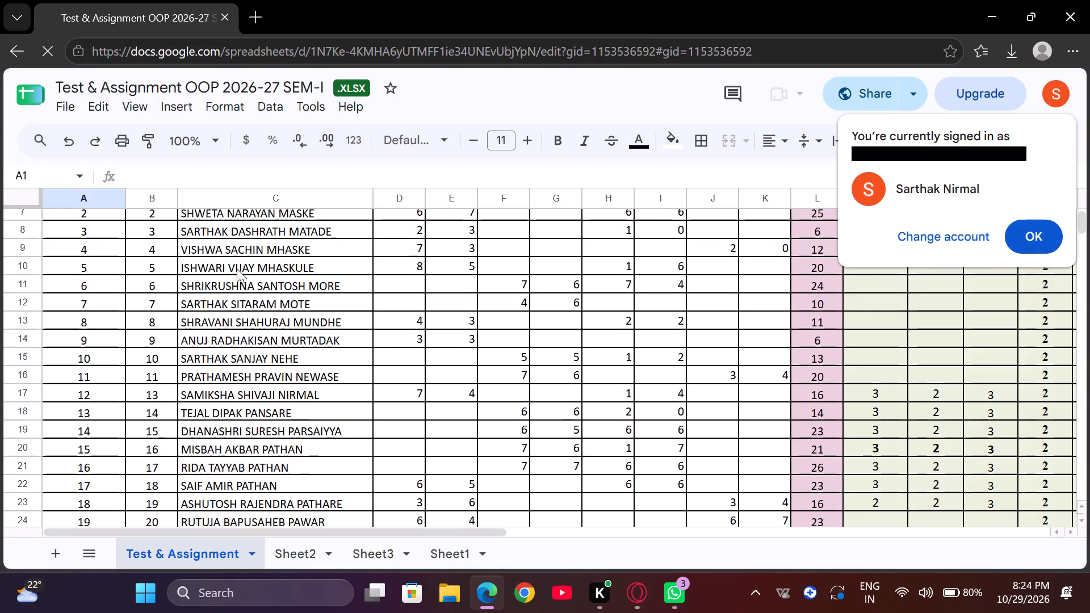
pyautogui.scroll(1, 237, 271)
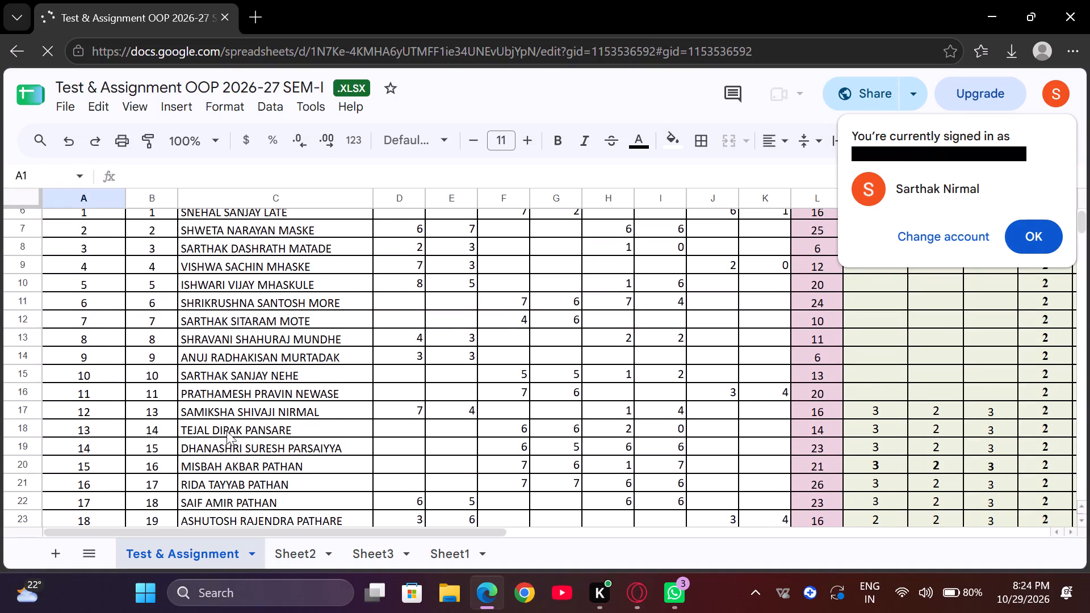
pyautogui.click(252, 409)
pyautogui.press('Down')
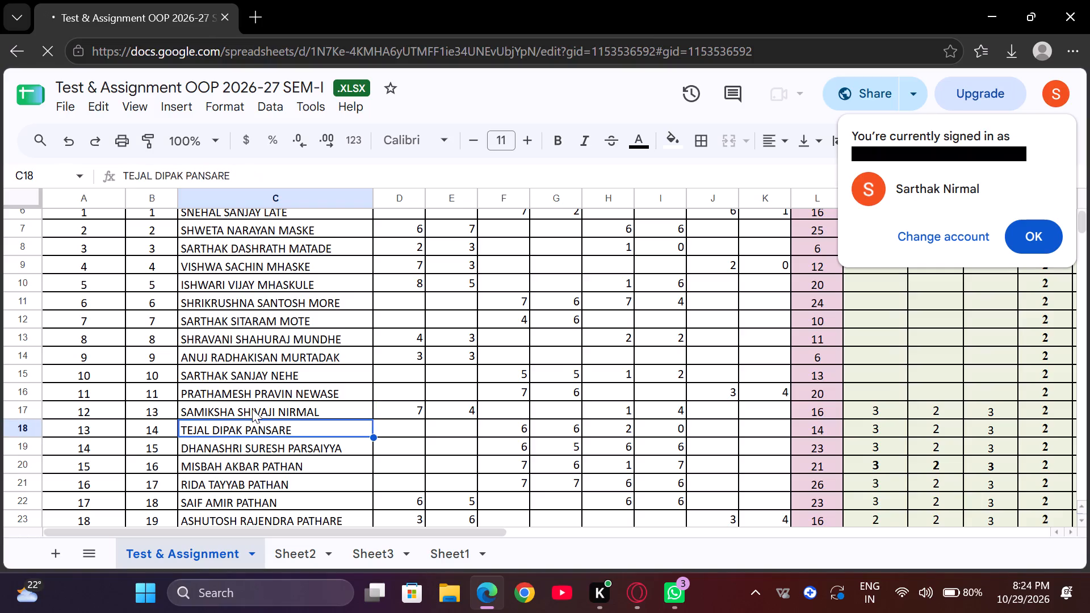
pyautogui.press('Right')
pyautogui.press('Right')
pyautogui.press('Right')
pyautogui.press('Right')
pyautogui.press('Right')
pyautogui.press('Right')
pyautogui.press('Right')
pyautogui.press('Right')
pyautogui.press('Right')
pyautogui.press('Right')
pyautogui.press('Right')
pyautogui.press('Right')
pyautogui.press('Right')
pyautogui.press('Right')
pyautogui.press('Right')
pyautogui.press('Right')
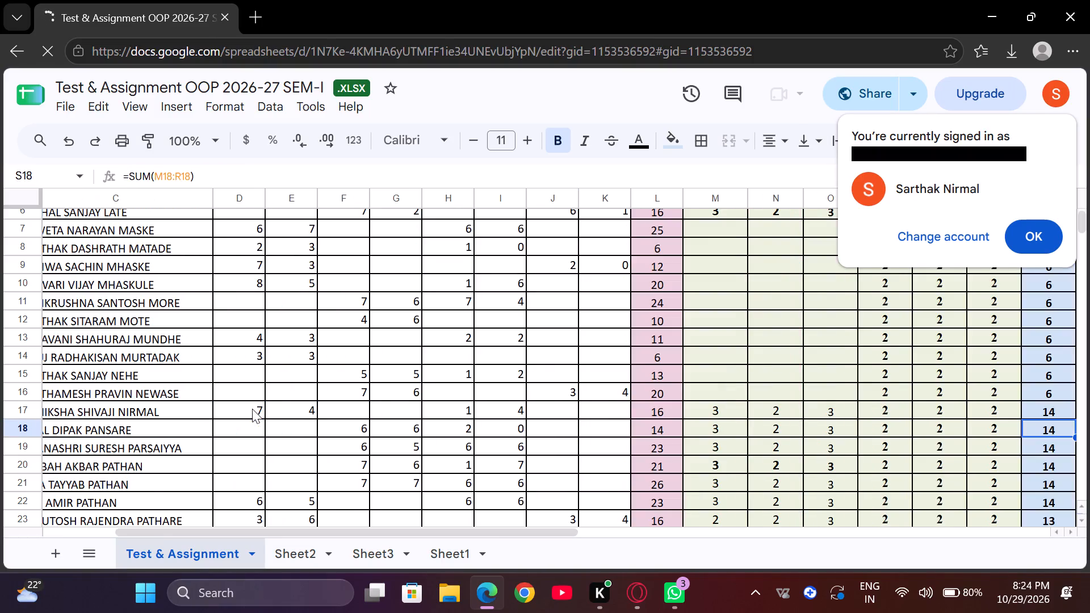
pyautogui.press('Right')
pyautogui.press('Right')
pyautogui.press('Right')
pyautogui.press('Right')
pyautogui.press('Right')
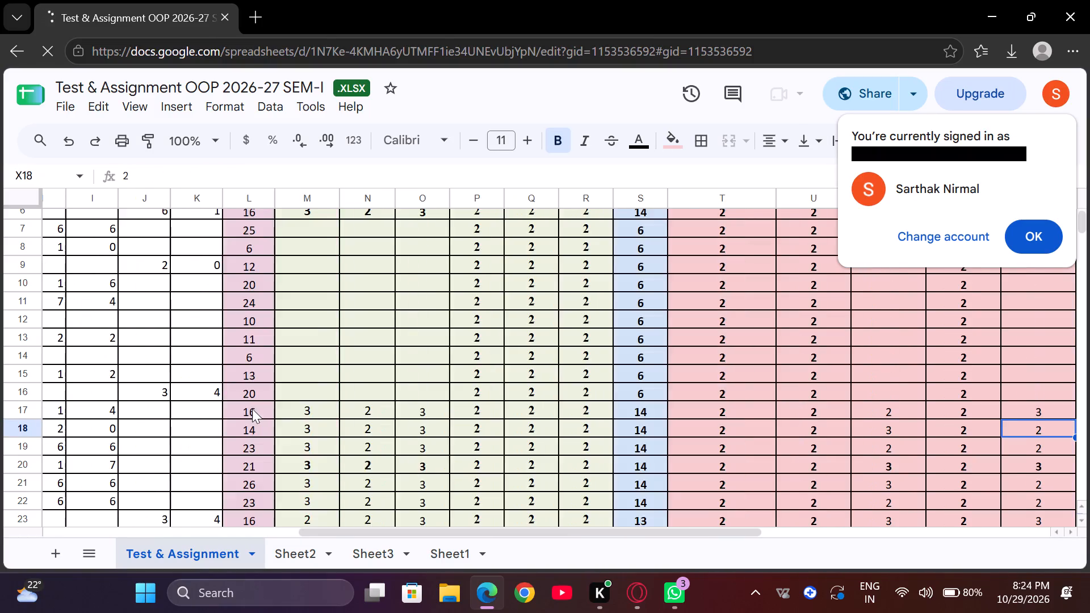
pyautogui.press('Right')
pyautogui.press('Right')
pyautogui.press('Right')
pyautogui.press('Right')
pyautogui.press('Right')
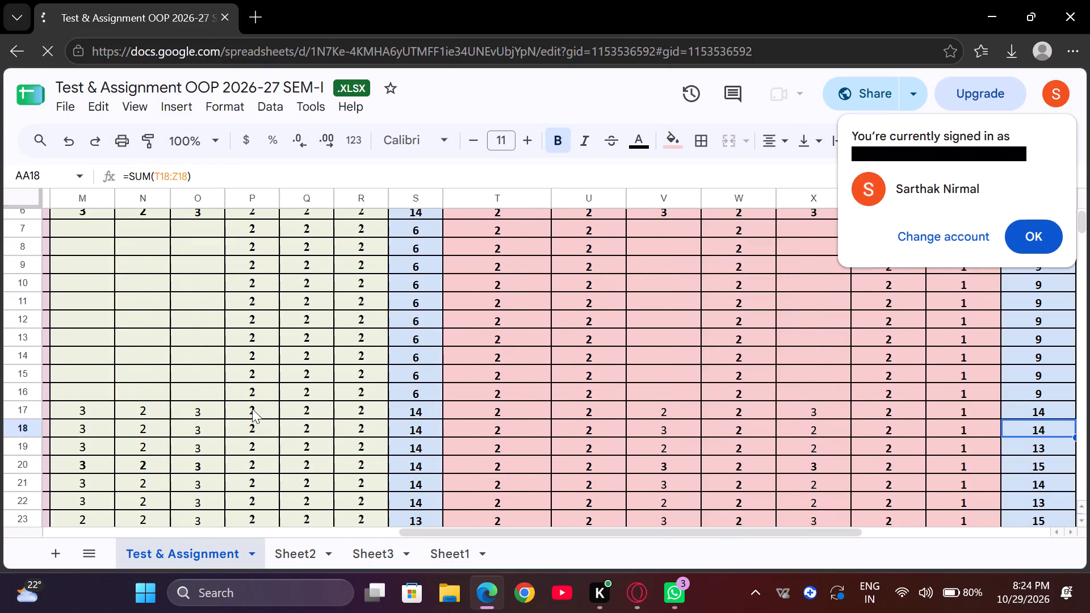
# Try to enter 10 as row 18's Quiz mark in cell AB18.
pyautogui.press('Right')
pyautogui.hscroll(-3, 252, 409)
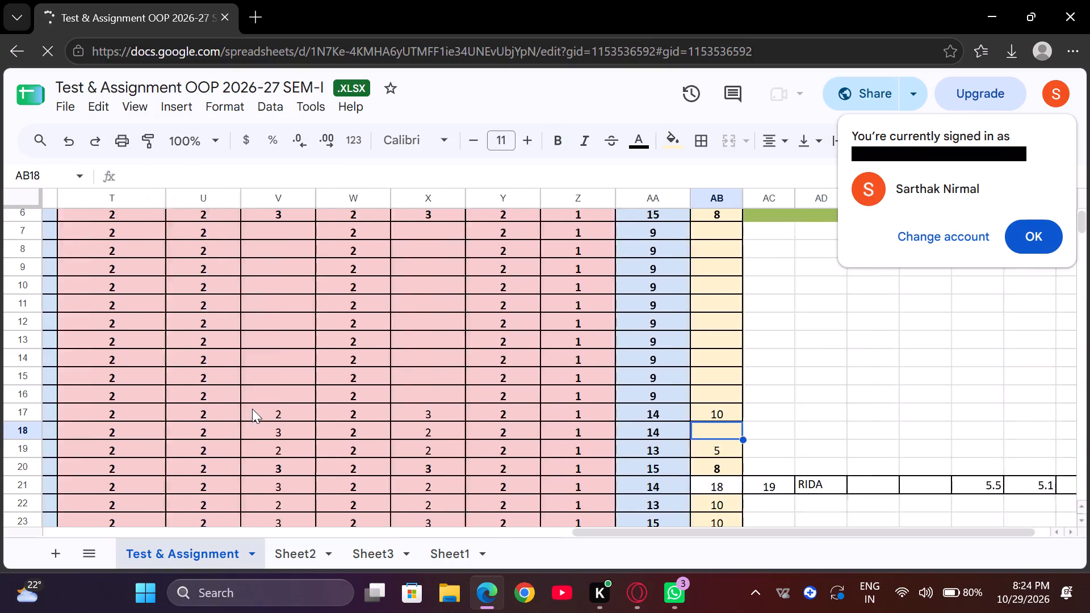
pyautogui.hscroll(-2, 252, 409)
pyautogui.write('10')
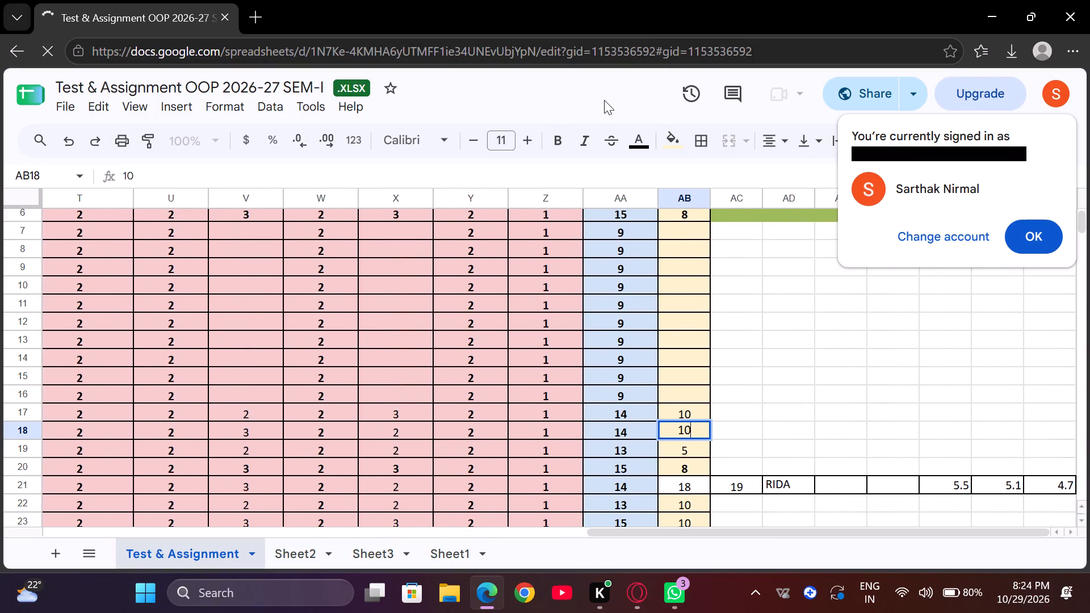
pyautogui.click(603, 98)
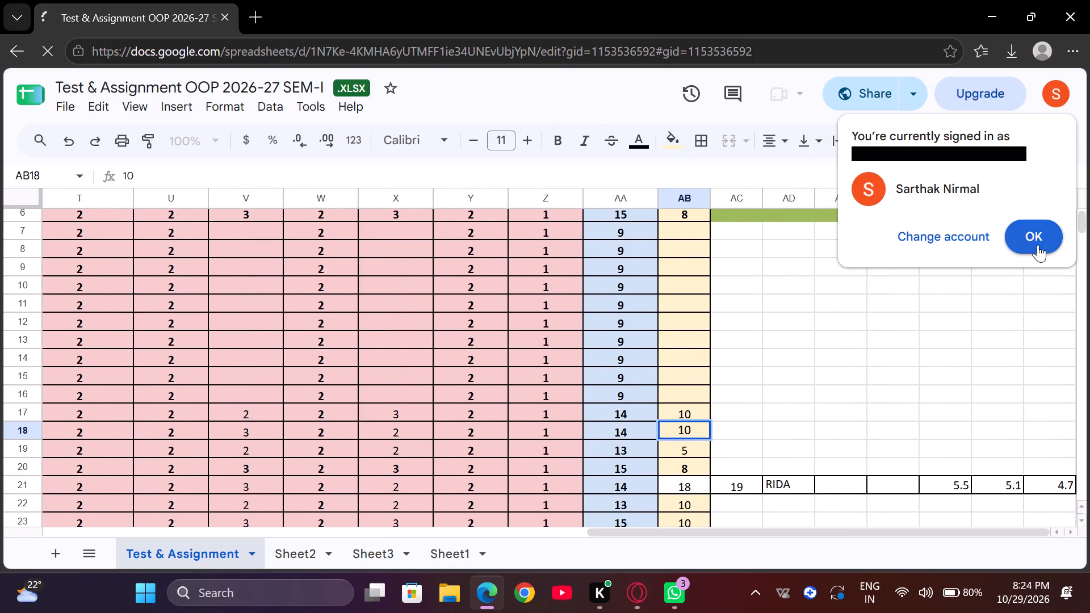
# Accept the currently signed-in account and dismiss the account notice.
pyautogui.click(1038, 245)
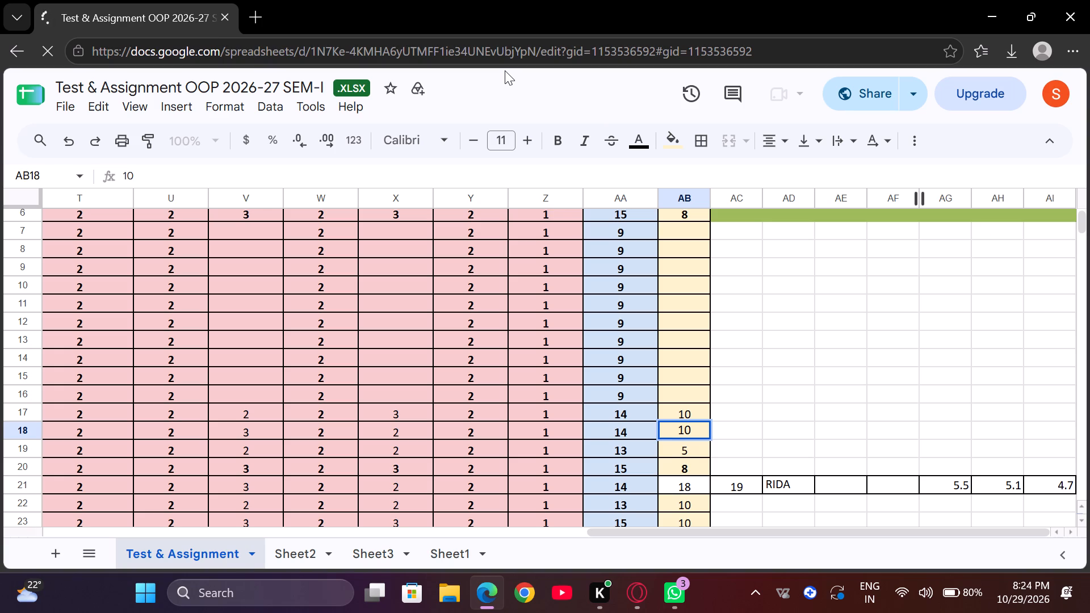
# Check the spreadsheet's Drive save status, and close the status details.
pyautogui.scroll(-1, 501, 200)
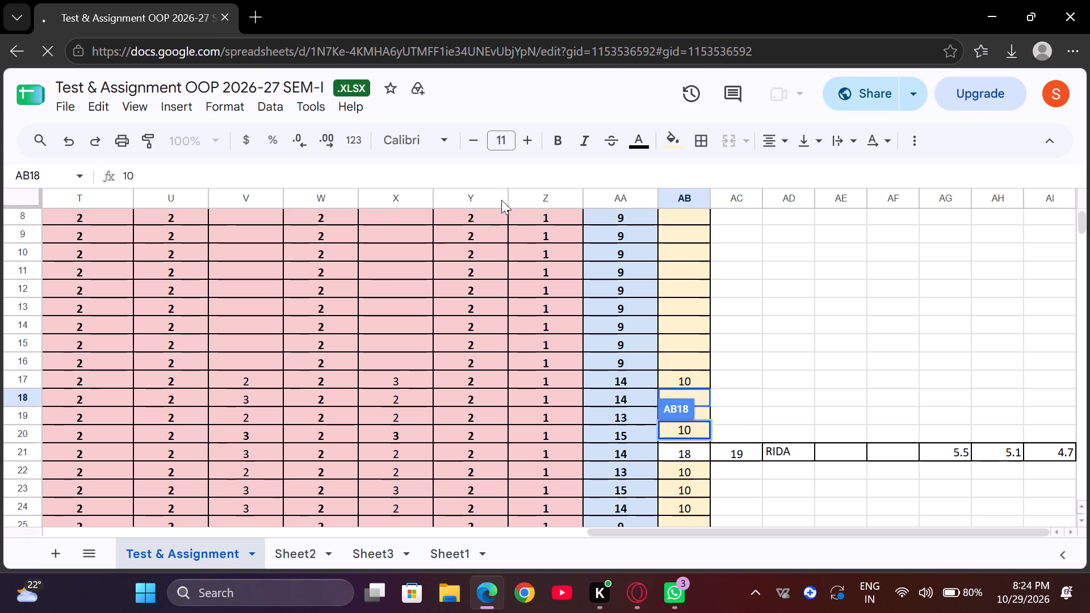
pyautogui.scroll(-1, 501, 200)
pyautogui.scroll(1, 501, 200)
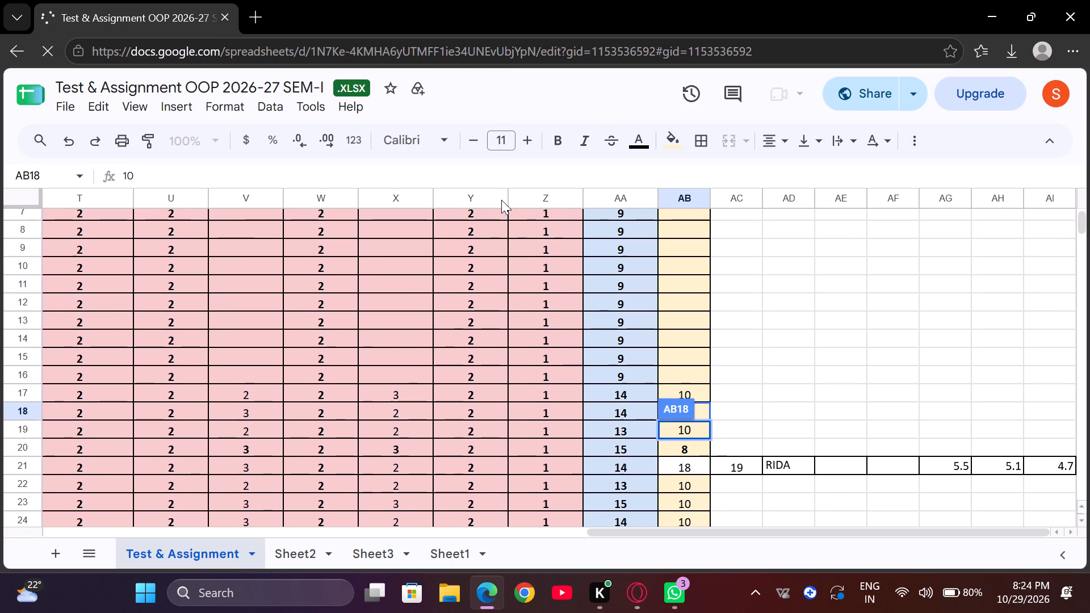
pyautogui.click(599, 83)
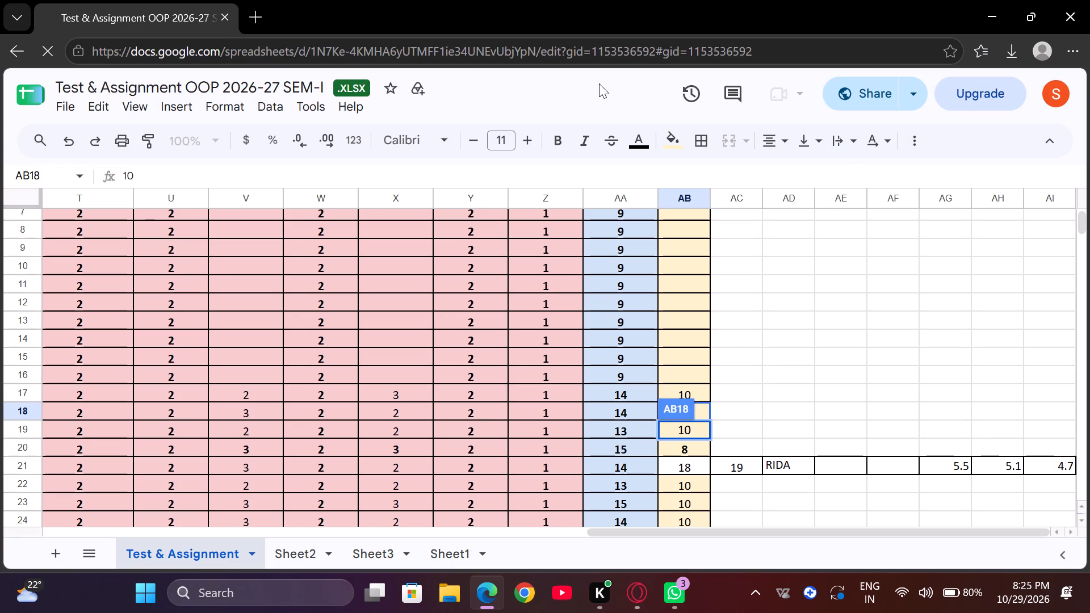
pyautogui.click(487, 76)
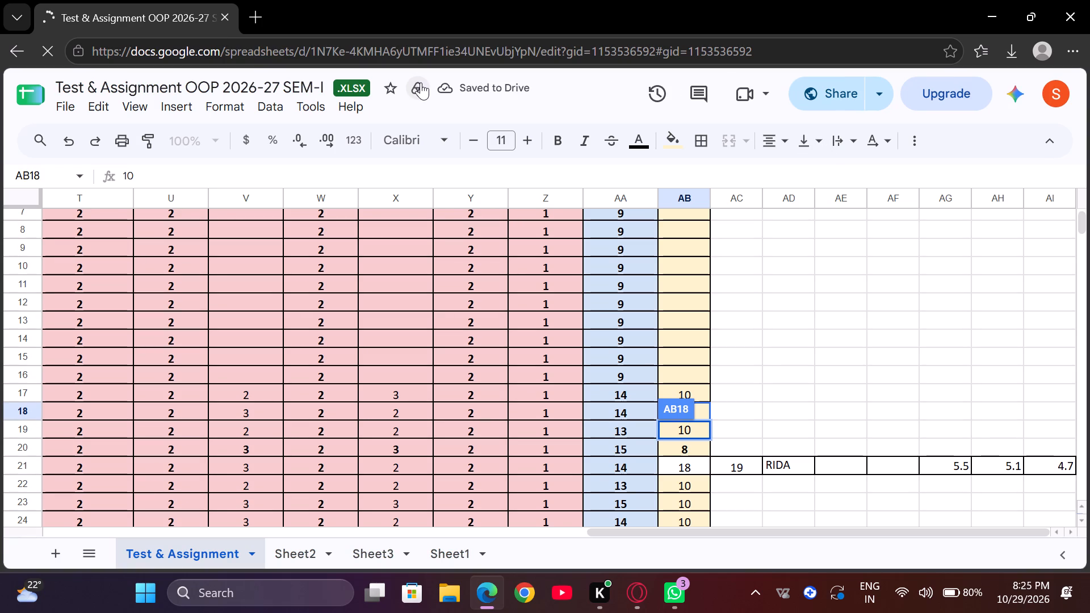
pyautogui.click(447, 87)
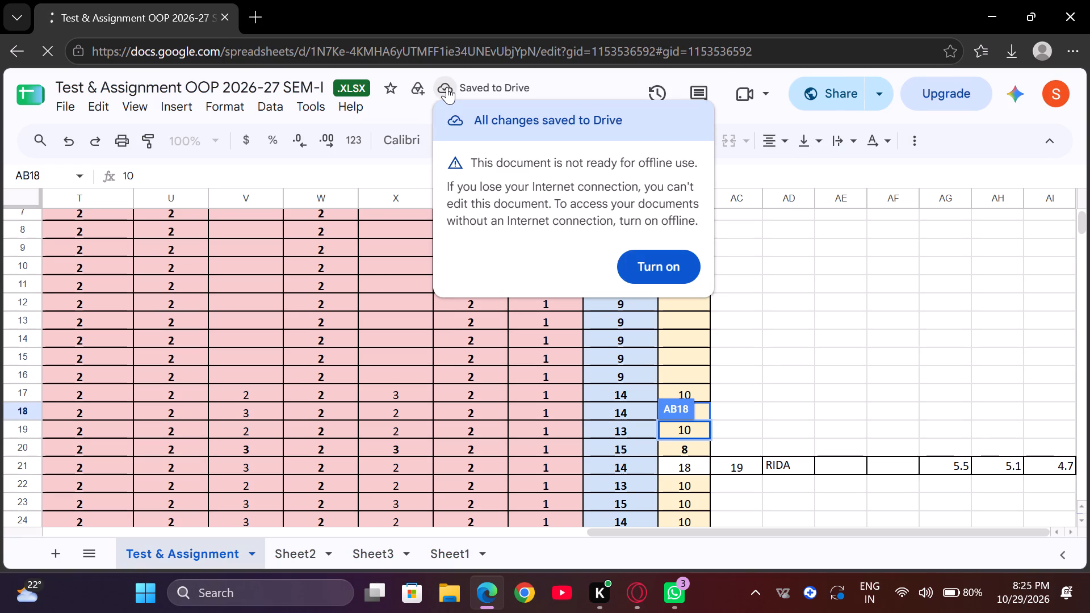
pyautogui.click(336, 167)
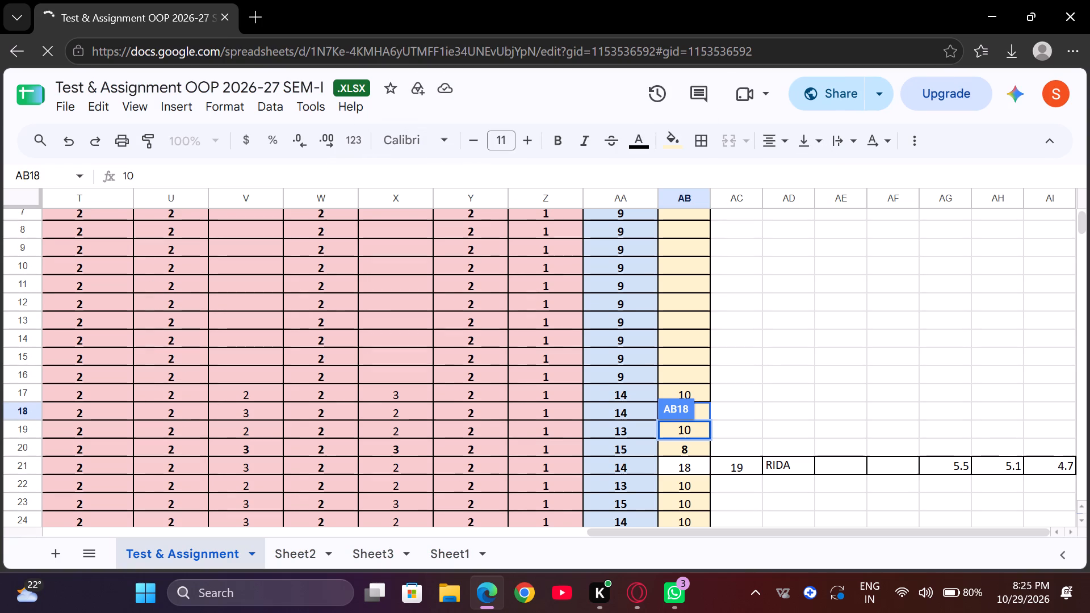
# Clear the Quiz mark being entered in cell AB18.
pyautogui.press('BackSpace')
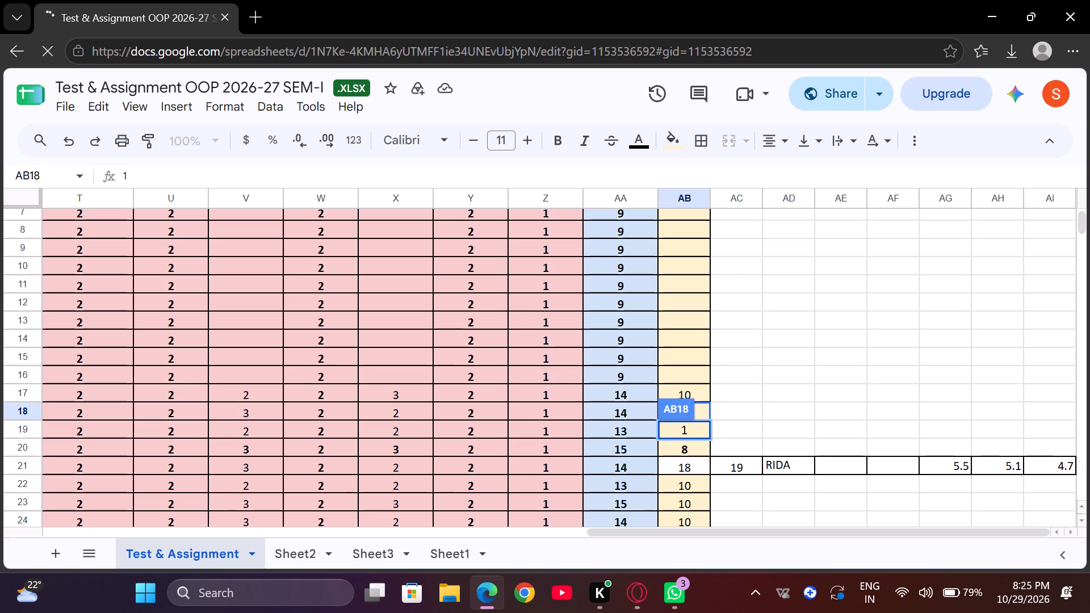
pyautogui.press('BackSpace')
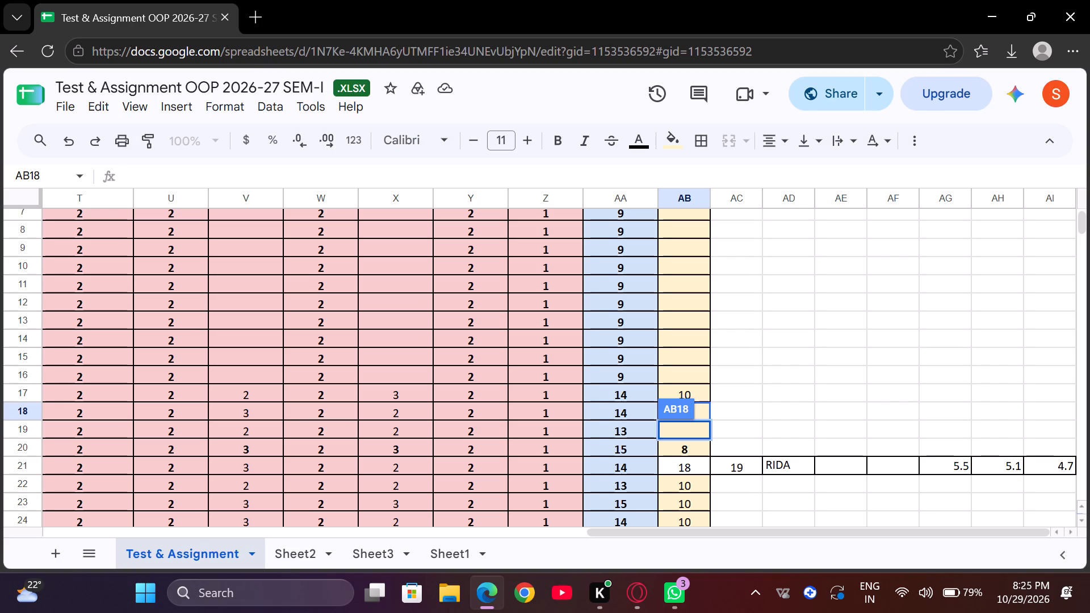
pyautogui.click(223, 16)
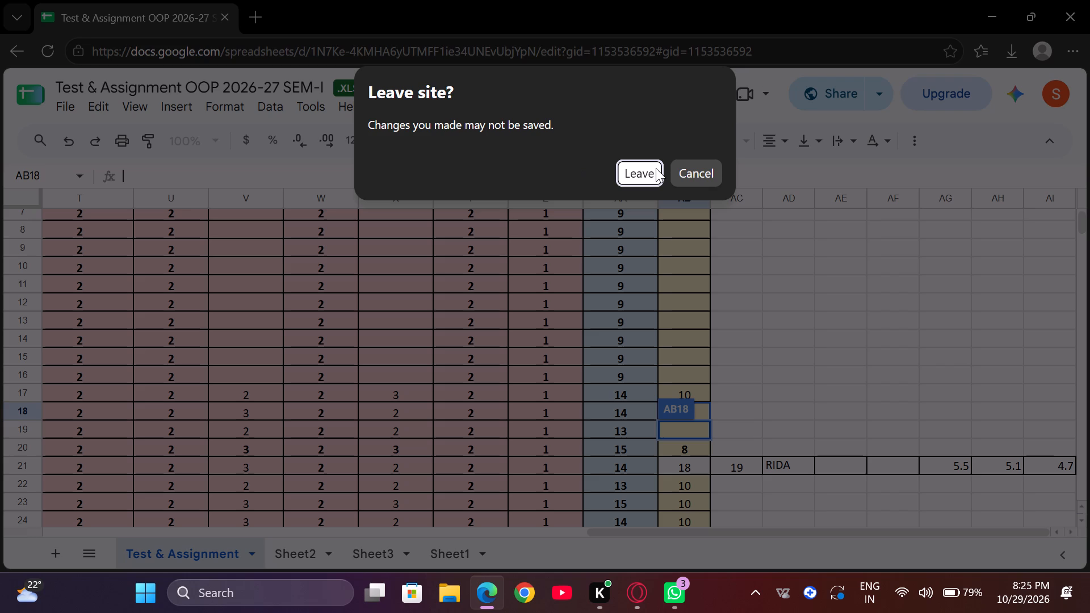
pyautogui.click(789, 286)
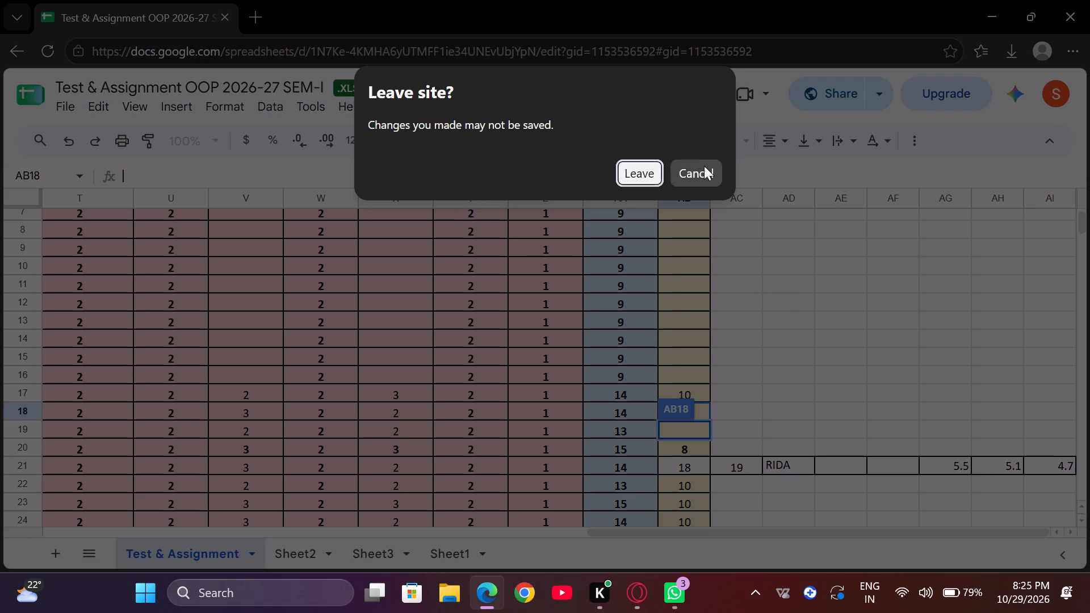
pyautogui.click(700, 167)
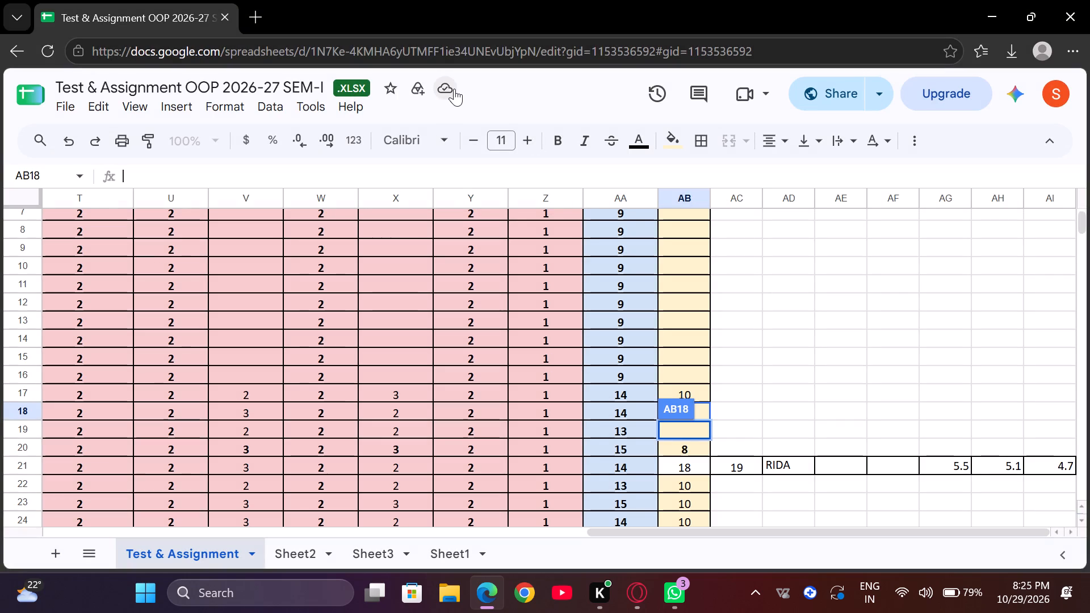
# Check the spreadsheet's Drive save status again, leaving the file unstarred.
pyautogui.click(454, 89)
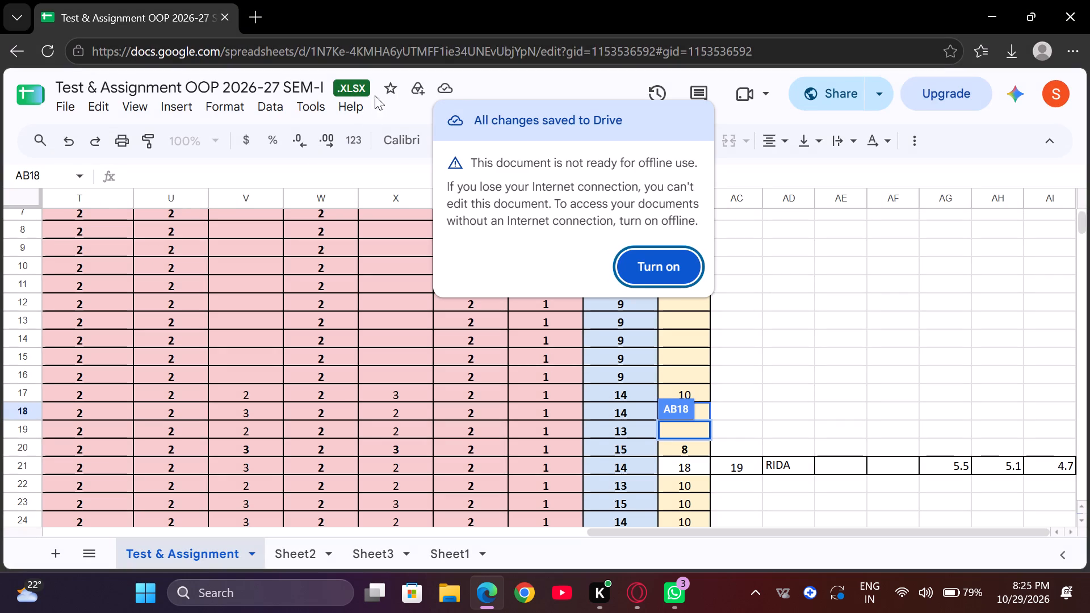
pyautogui.click(398, 85)
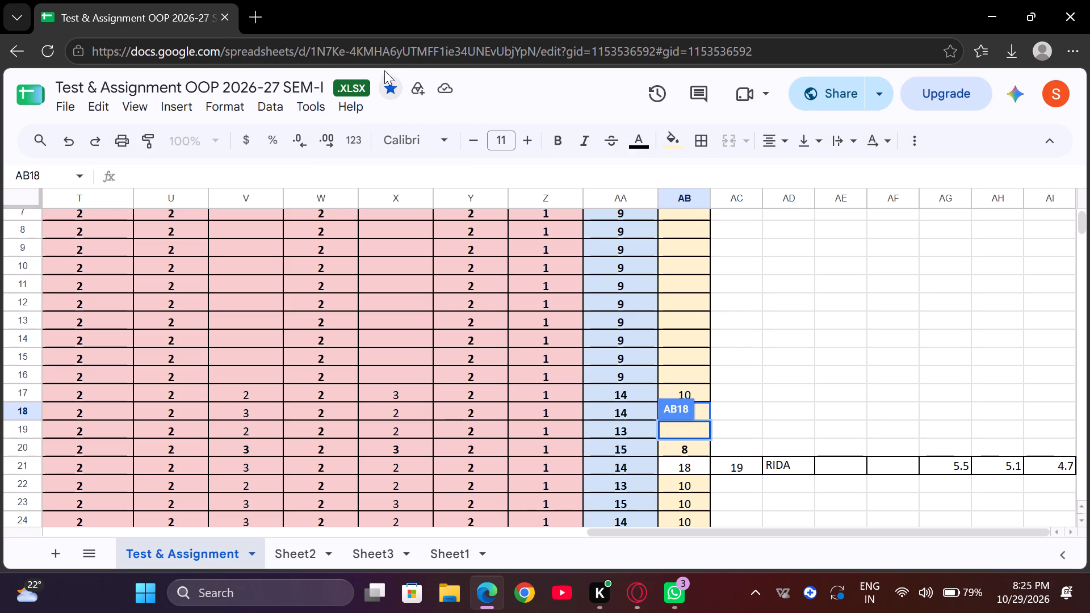
pyautogui.click(389, 80)
# Enter 10 as row 18's Quiz mark in cell AB18 and save the spreadsheet.
pyautogui.hotkey('ctrl', 's')
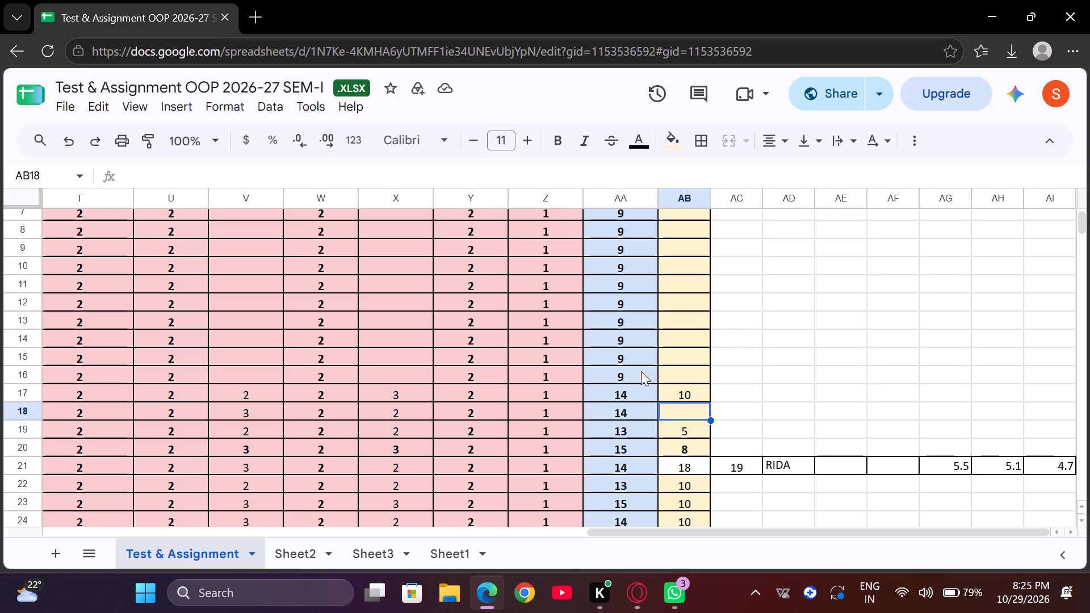
pyautogui.click(695, 405)
pyautogui.write('10')
pyautogui.hotkey('ctrl', 's')
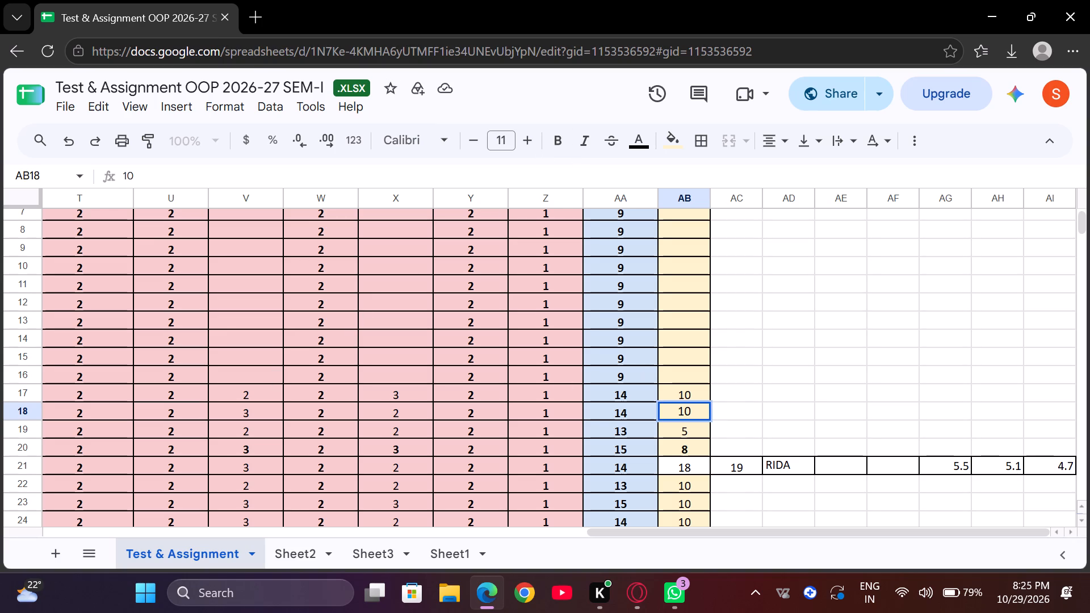
pyautogui.hotkey('ctrl', 's')
pyautogui.hotkey('ctrl', 's')
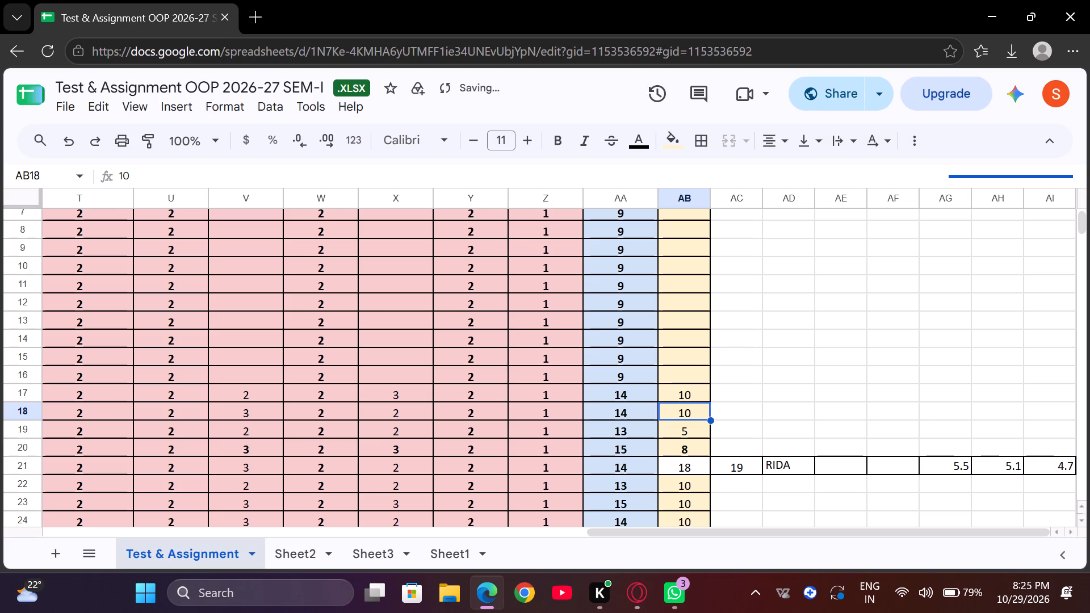
pyautogui.hotkey('ctrl', 's')
pyautogui.hotkey('ctrl', 's')
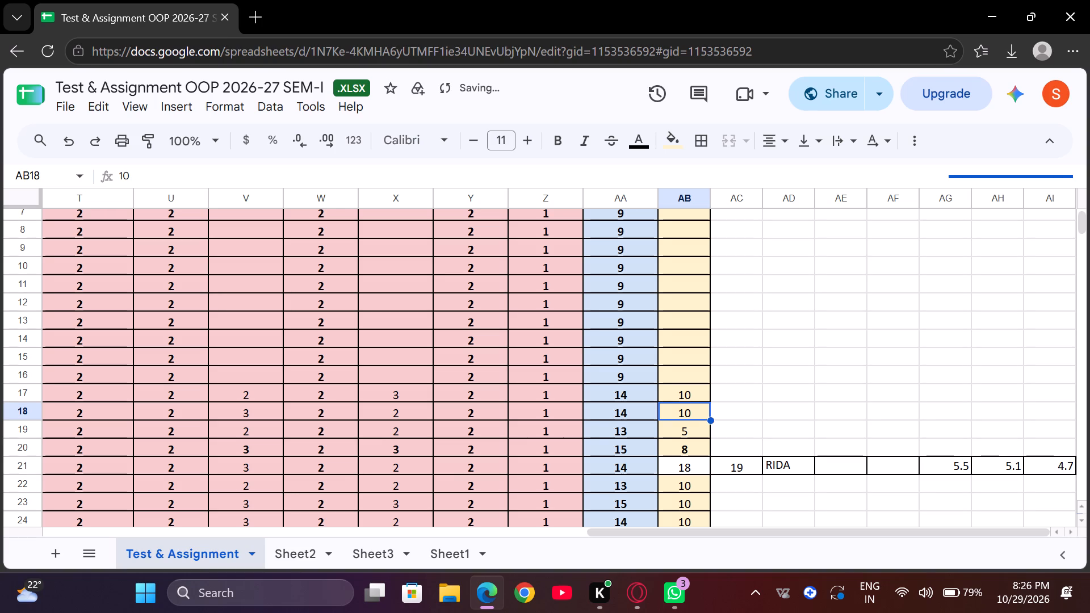